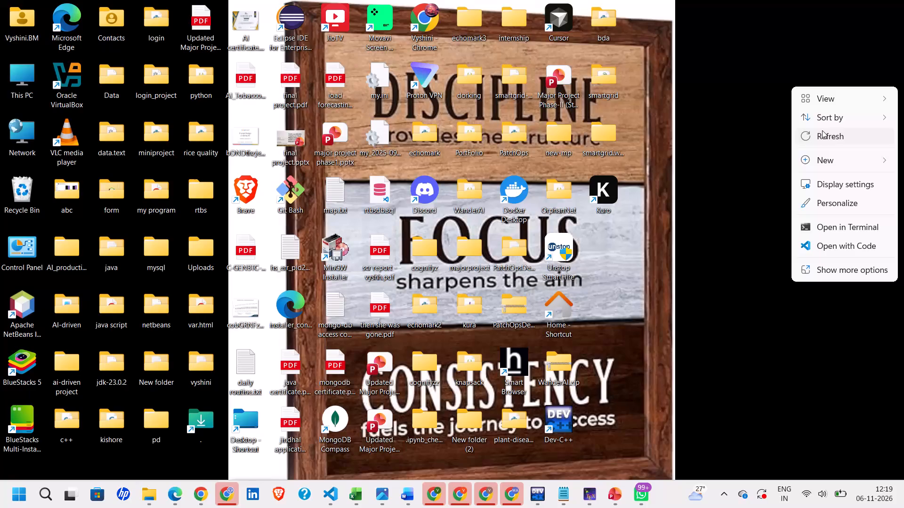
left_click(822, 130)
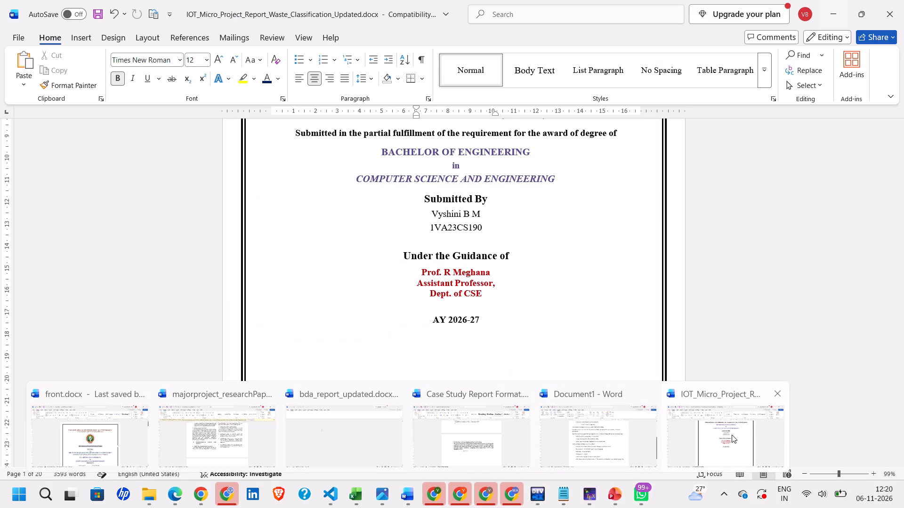
Switch to the IOT_Micro_Project_Report_Waste_Classification_Updated.docx report in Word and examine its cover page.
left_click(732, 435)
scroll(522, 321, "up", 2)
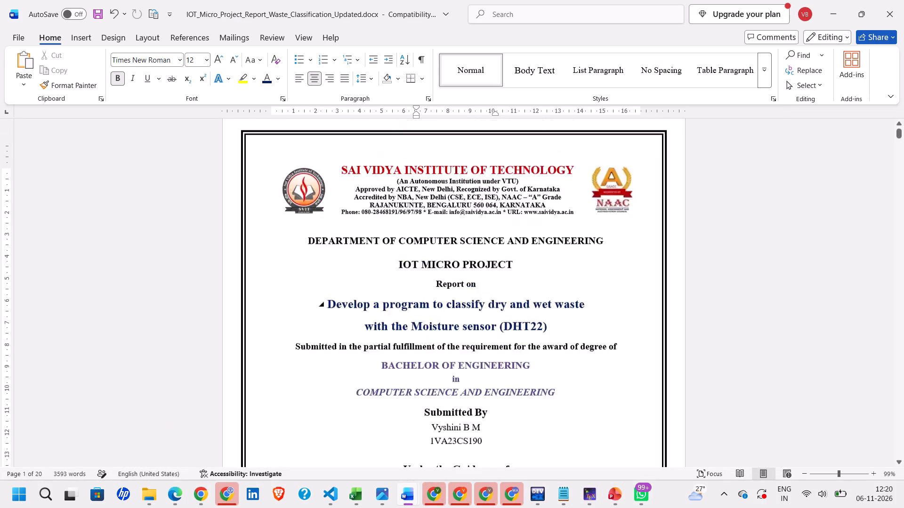
scroll(522, 321, "down", 10)
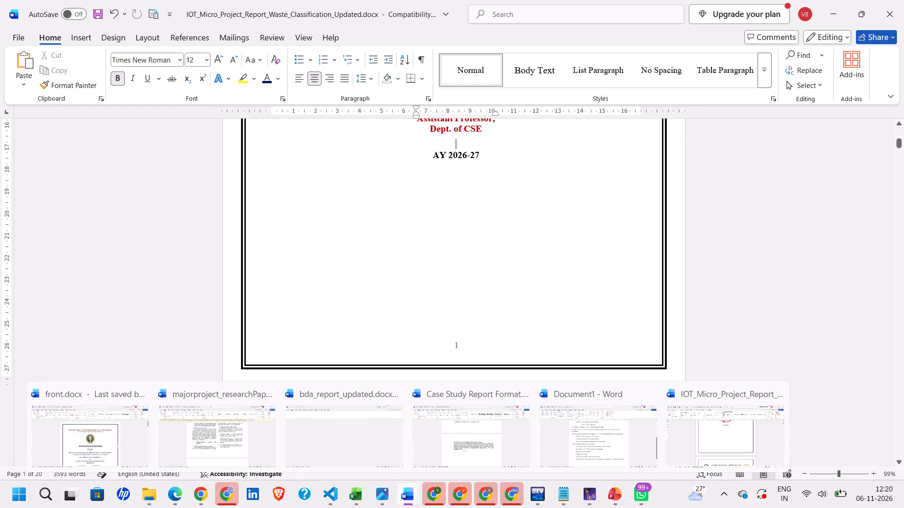
Open the recent document "e-waste final pdf.docx" stored in OneDrive.
left_click(13, 37)
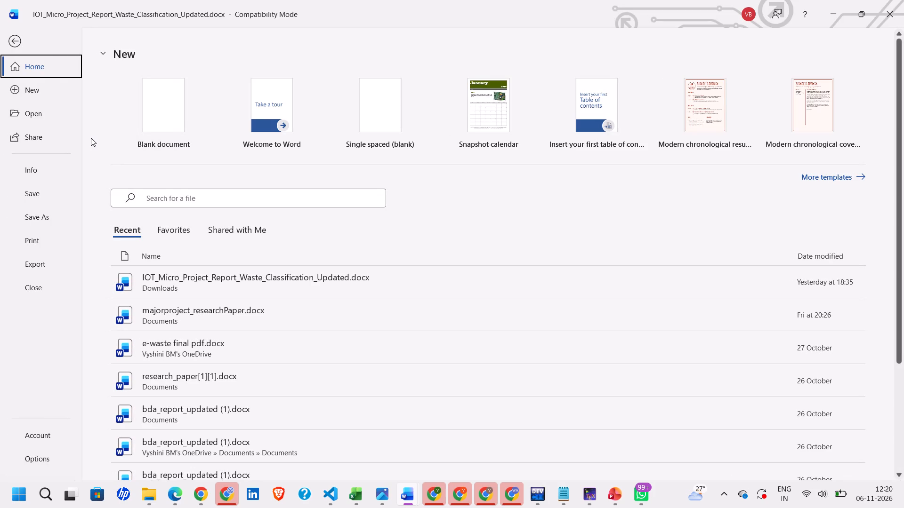
scroll(236, 303, "down", 1)
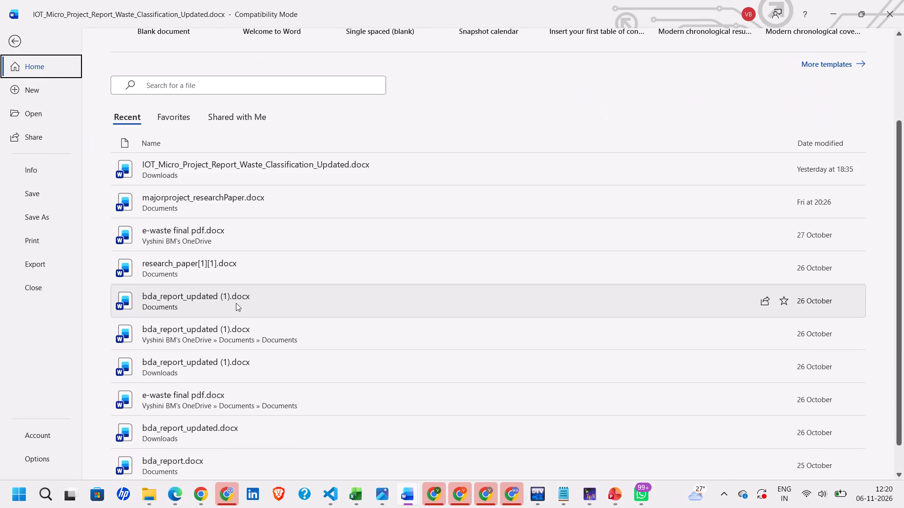
double_click(202, 246)
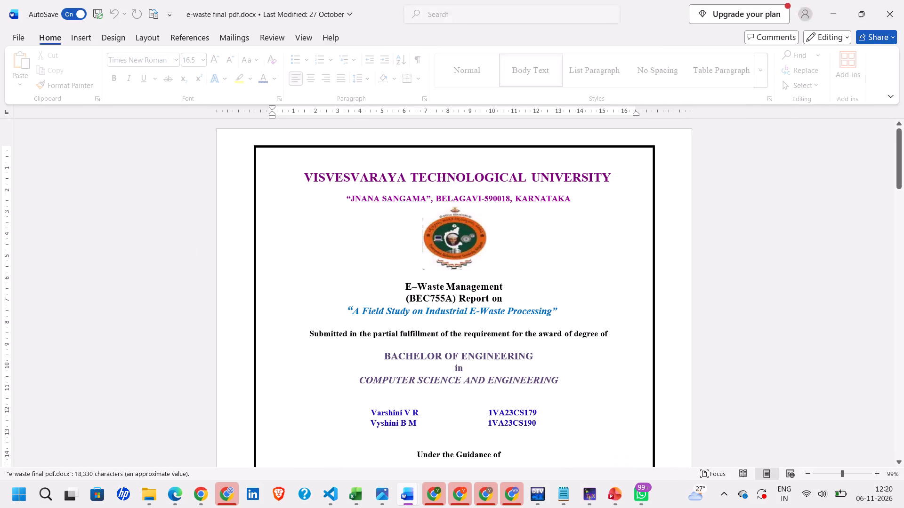
Copy the cover page's closing block, from "DEPARTMENT OF COMPUTER SCIENCE AND ENGINEERING" through "2026-27".
scroll(387, 248, "down", 1)
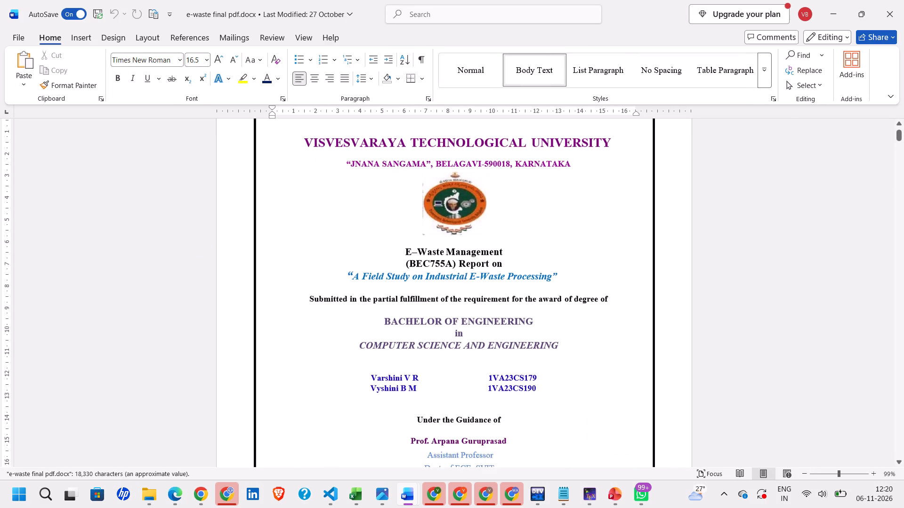
scroll(387, 248, "down", 2)
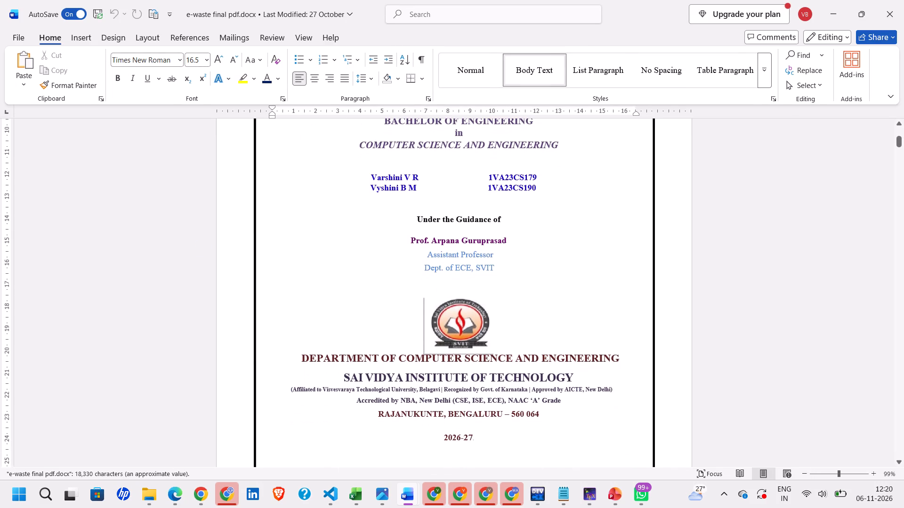
scroll(387, 248, "down", 2)
scroll(387, 248, "up", 2)
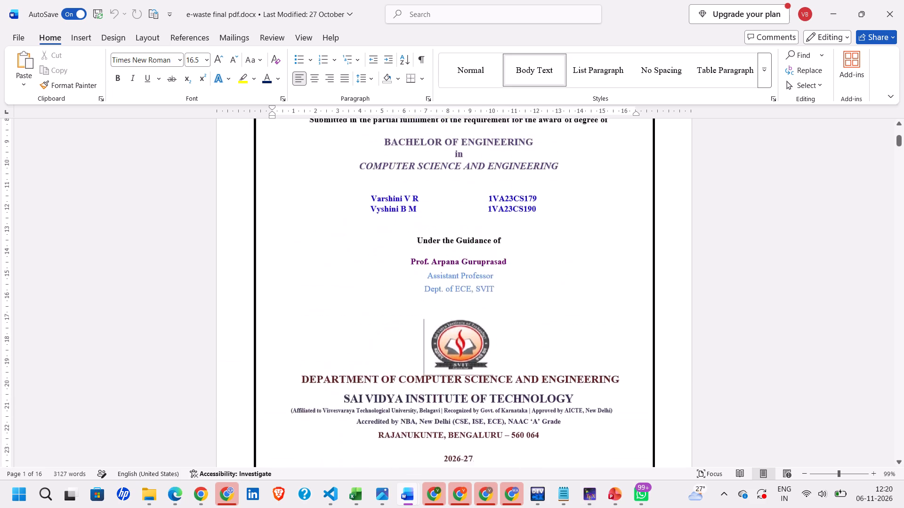
scroll(387, 248, "up", 1)
scroll(387, 248, "down", 2)
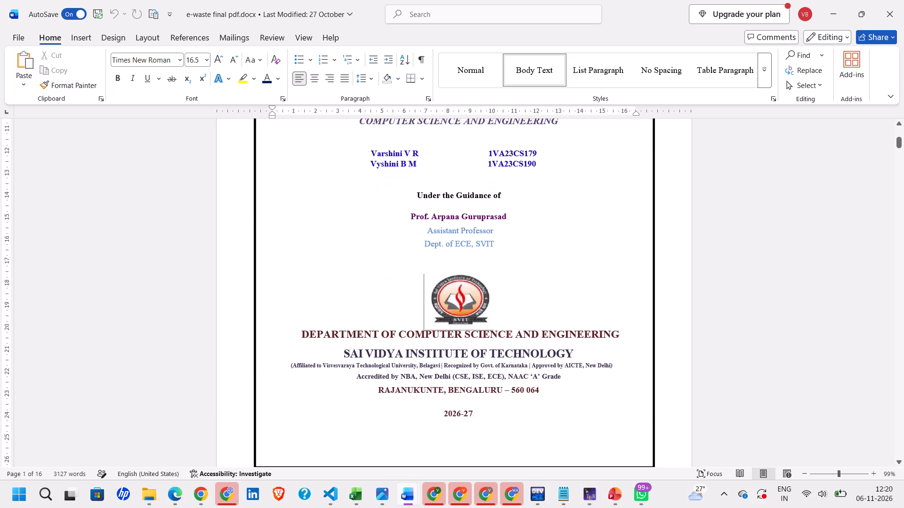
left_click_drag(307, 284, 562, 439)
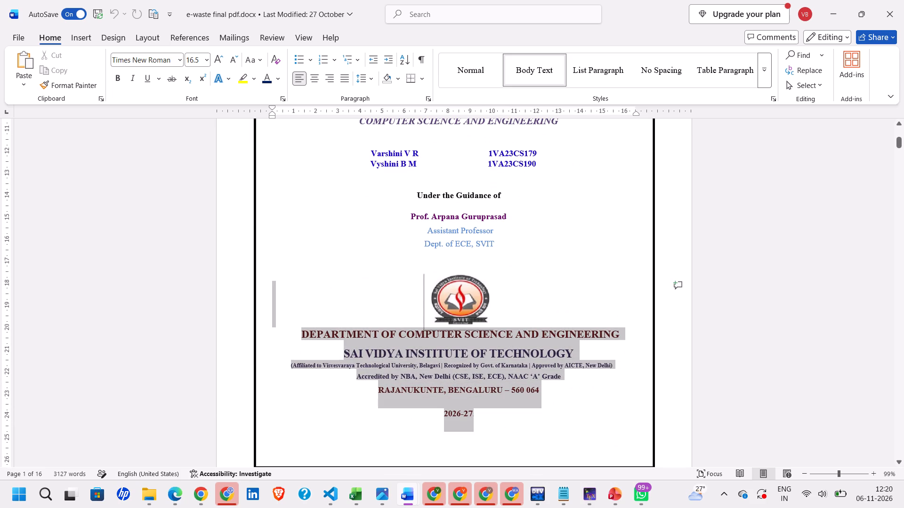
left_click_drag(562, 439, 488, 340)
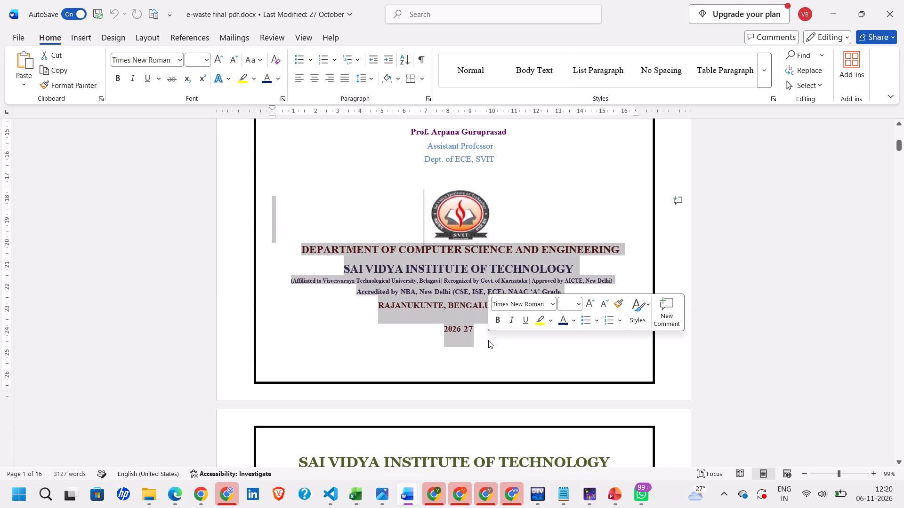
key("ctrl+c")
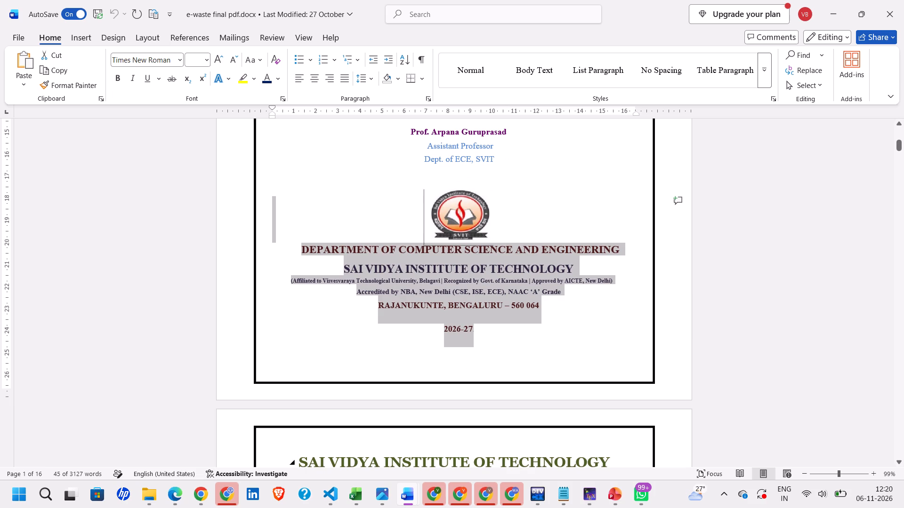
Paste the copied department and institute block into the IOT report's cover page, three new lines below "AY 2026-27".
left_click(709, 438)
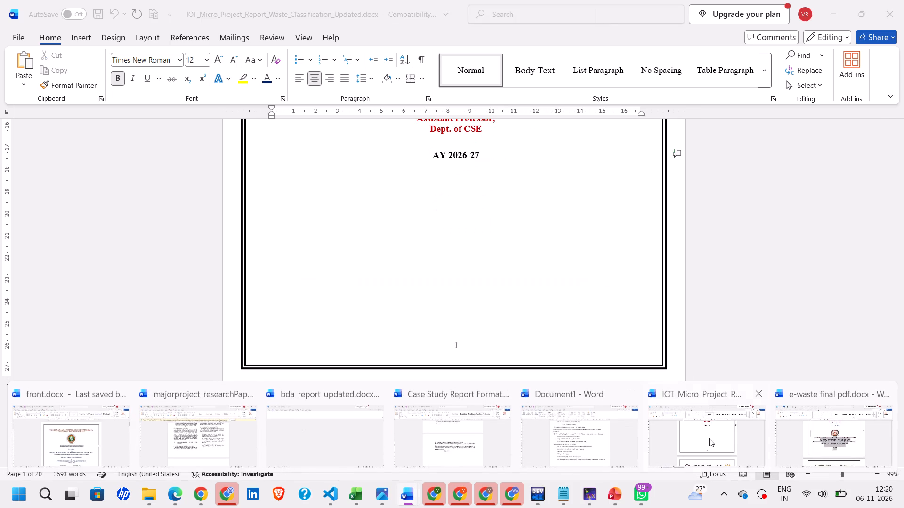
left_click(453, 256)
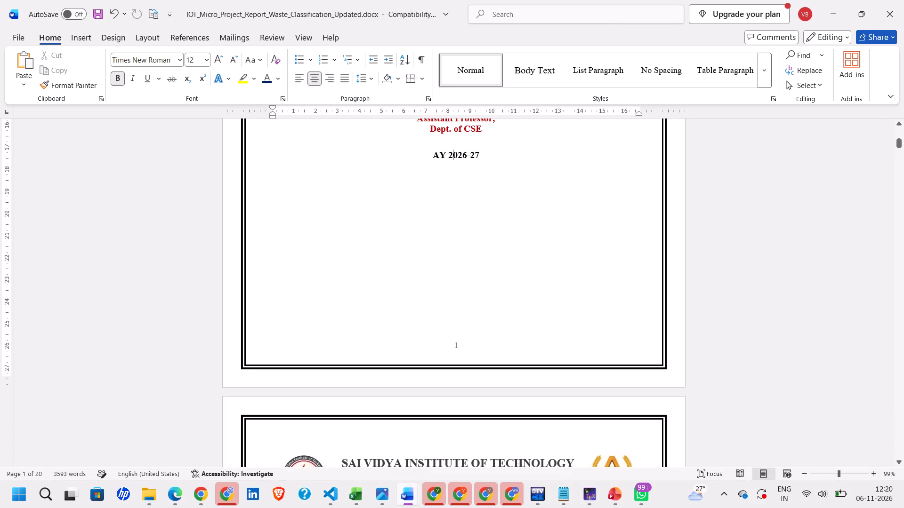
left_click(499, 157)
key("Return")
key("Return")
key("Return")
key("ctrl+v")
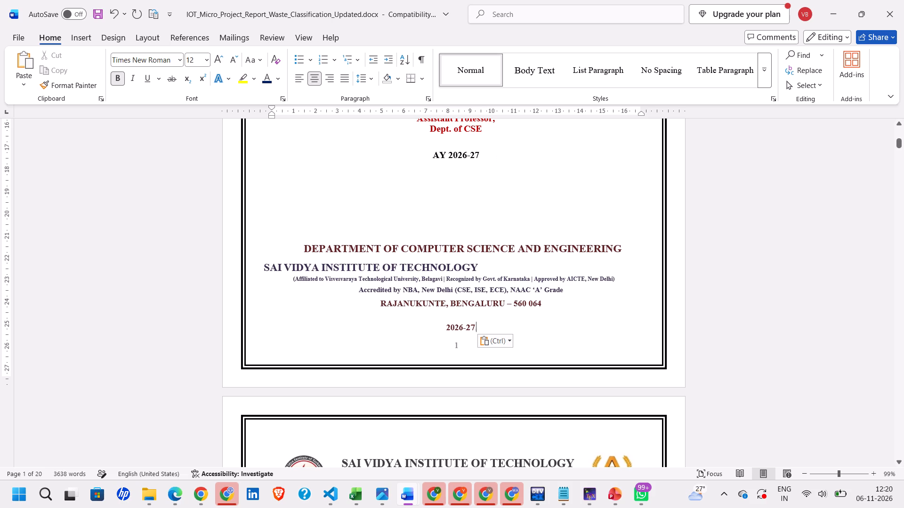
Indent the pasted "SAI VIDYA INSTITUTE OF TECHNOLOGY" line by four tab stops to centre it under the department name.
left_click(265, 265)
key("Tab")
key("Tab")
key("Tab")
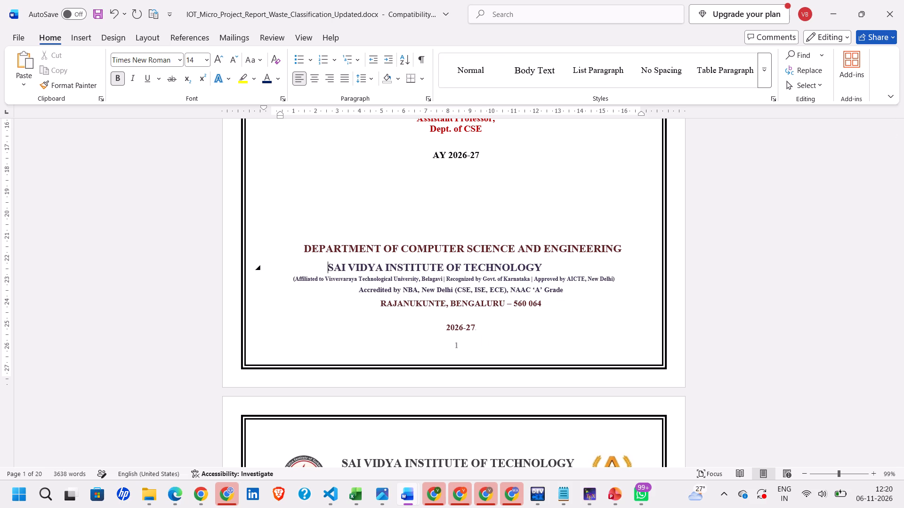
key("Tab")
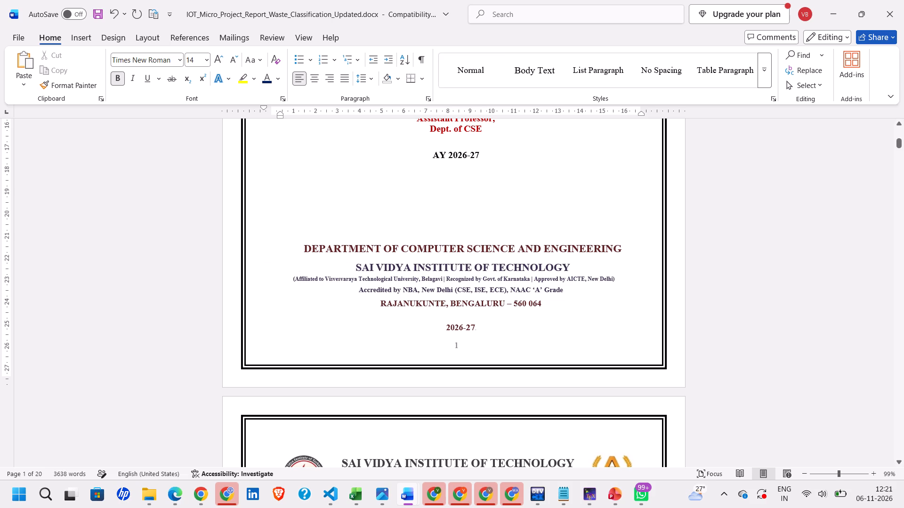
Review the report's front pages from the cover and certificate through the acknowledgement, contents and list of figures.
scroll(403, 206, "down", 1)
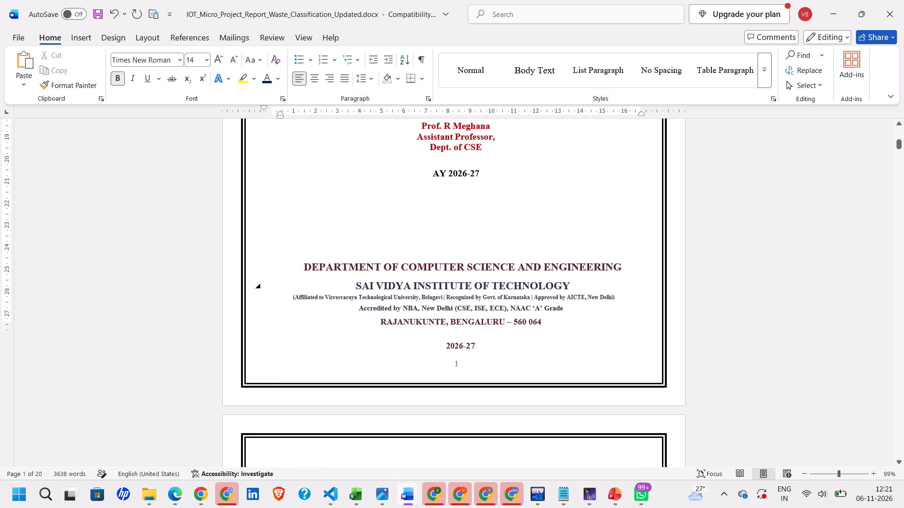
scroll(403, 206, "down", 4)
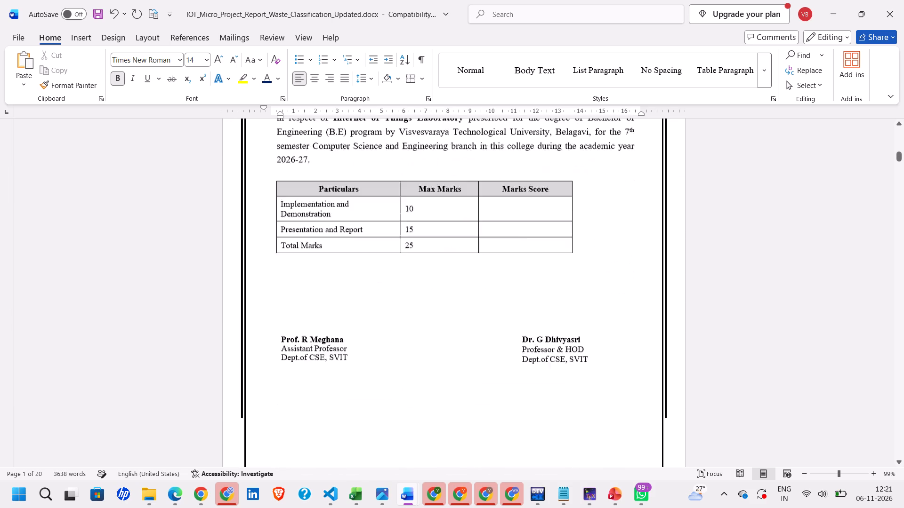
scroll(403, 206, "down", 1)
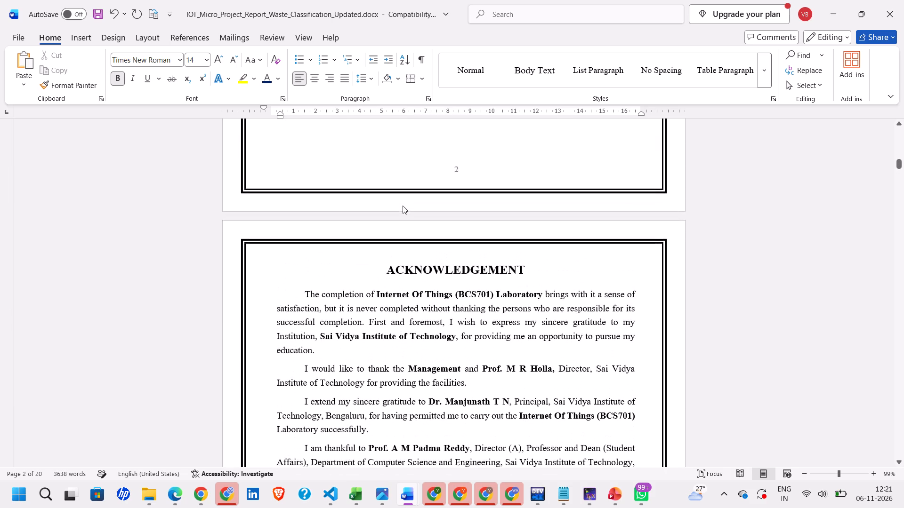
scroll(403, 206, "down", 3)
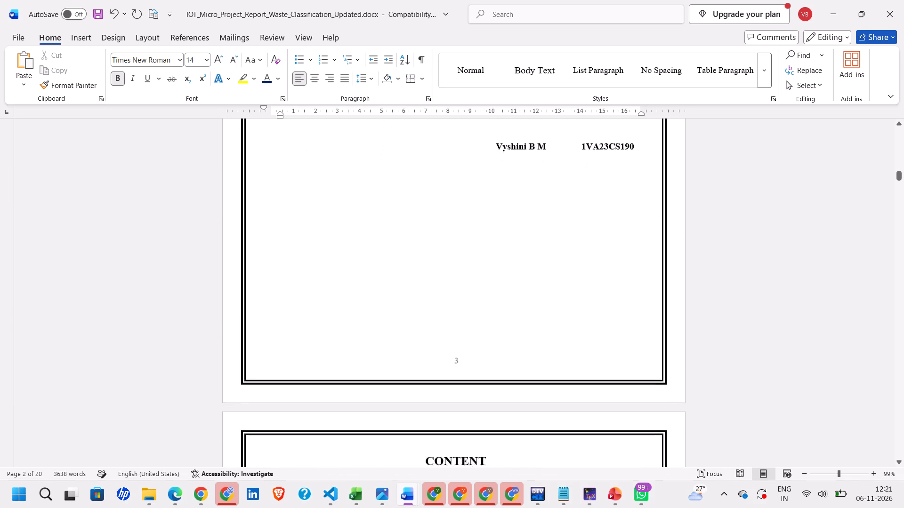
scroll(403, 206, "down", 4)
scroll(403, 206, "up", 2)
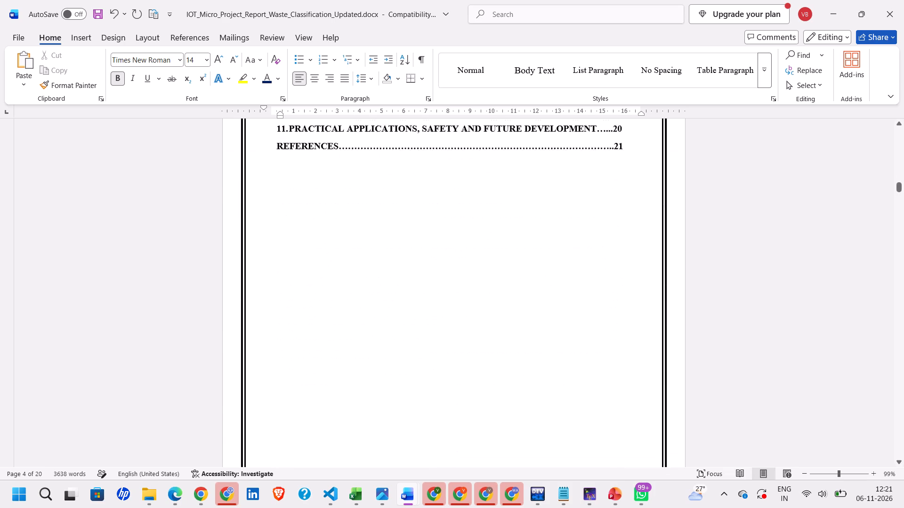
scroll(403, 206, "up", 3)
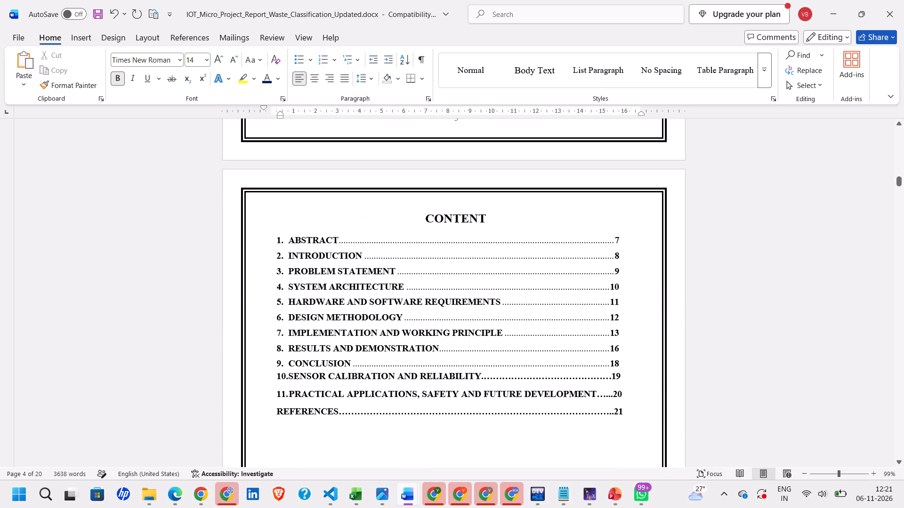
scroll(403, 206, "down", 3)
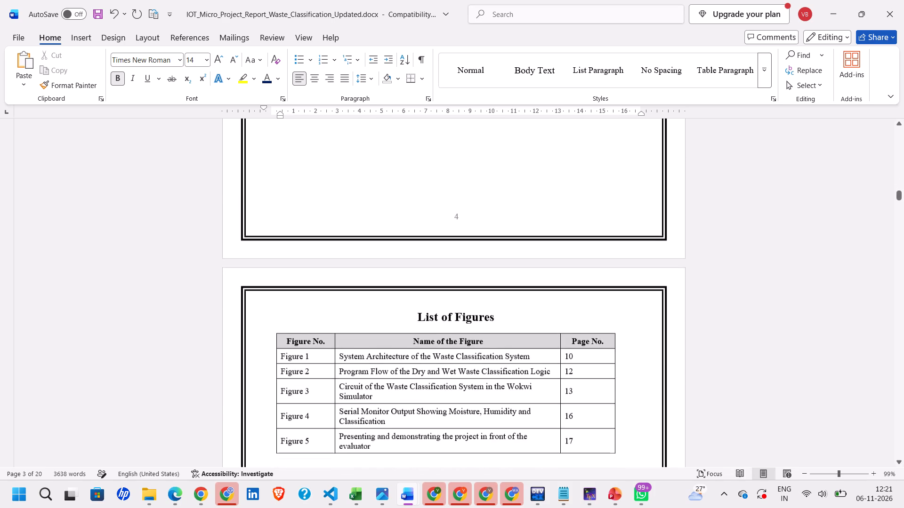
scroll(403, 206, "up", 6)
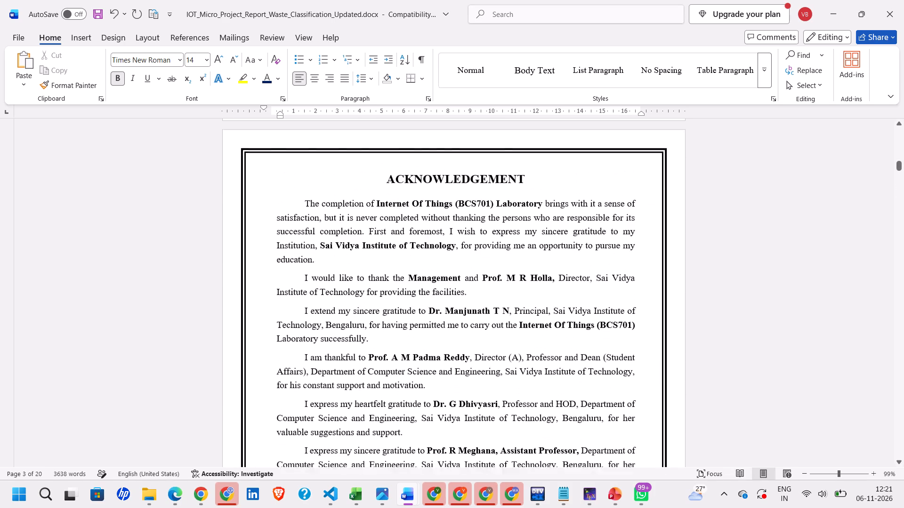
scroll(403, 206, "down", 1)
scroll(403, 206, "up", 1)
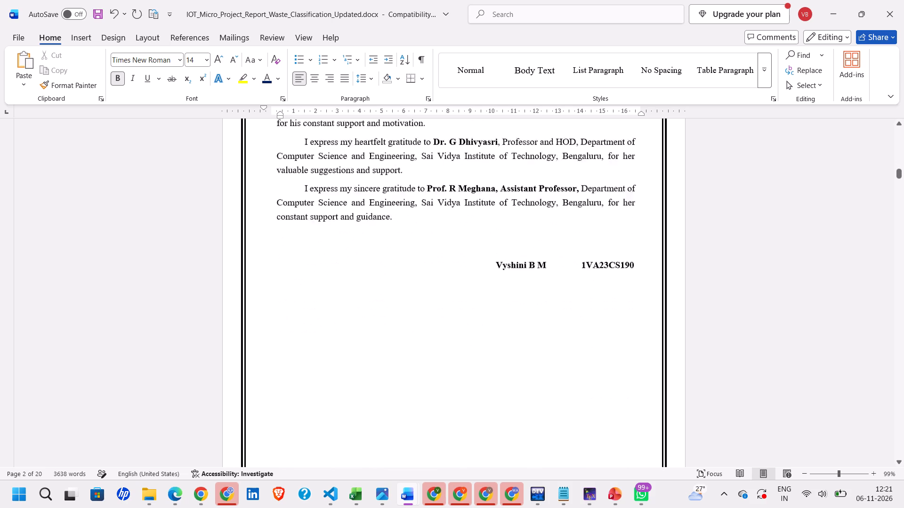
scroll(403, 206, "up", 3)
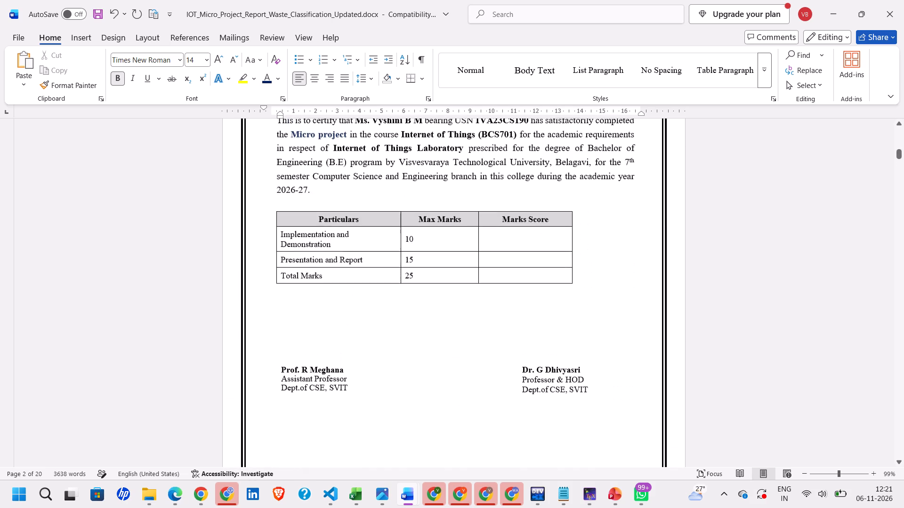
scroll(403, 206, "up", 3)
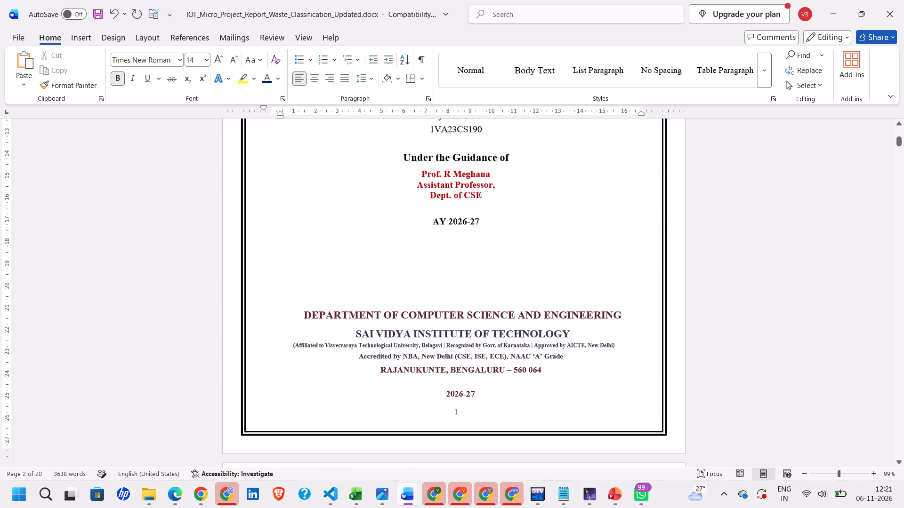
scroll(403, 206, "up", 3)
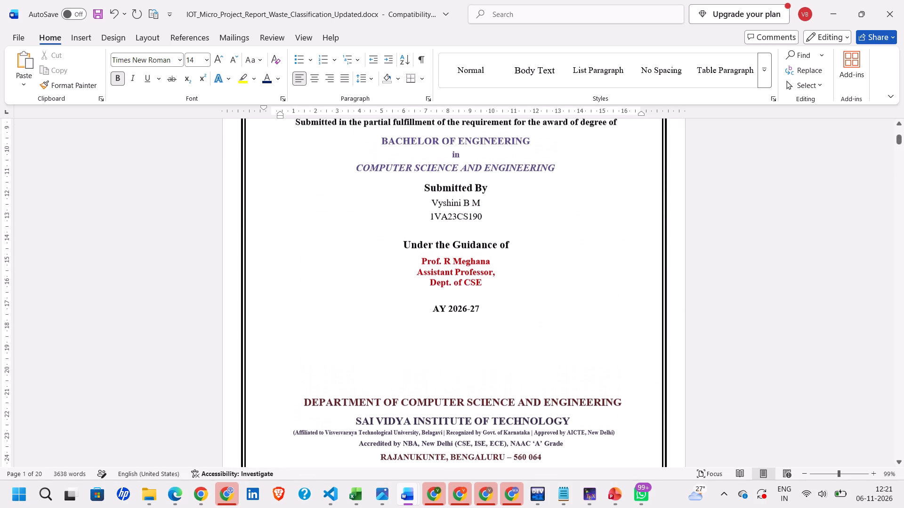
scroll(403, 206, "up", 1)
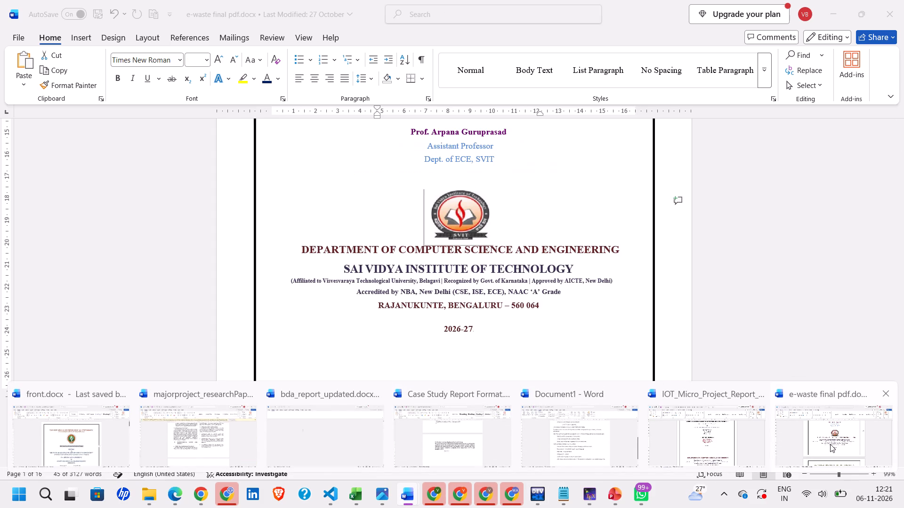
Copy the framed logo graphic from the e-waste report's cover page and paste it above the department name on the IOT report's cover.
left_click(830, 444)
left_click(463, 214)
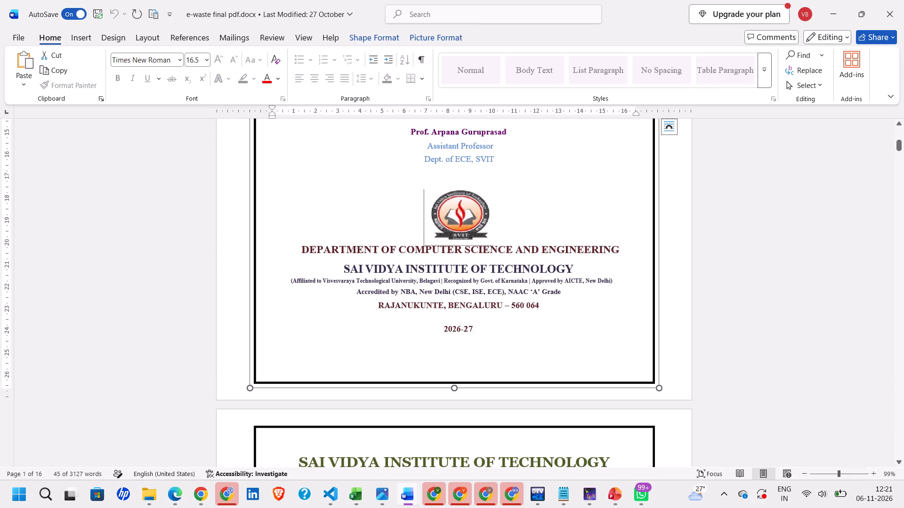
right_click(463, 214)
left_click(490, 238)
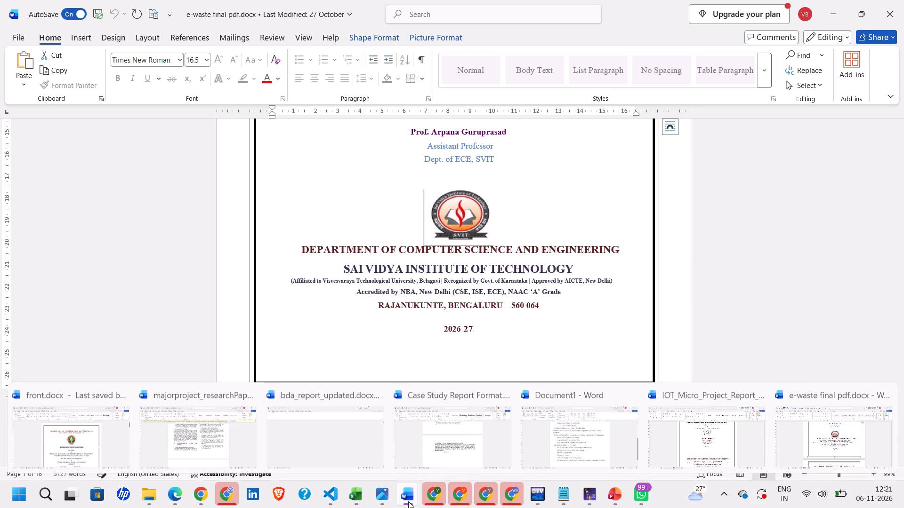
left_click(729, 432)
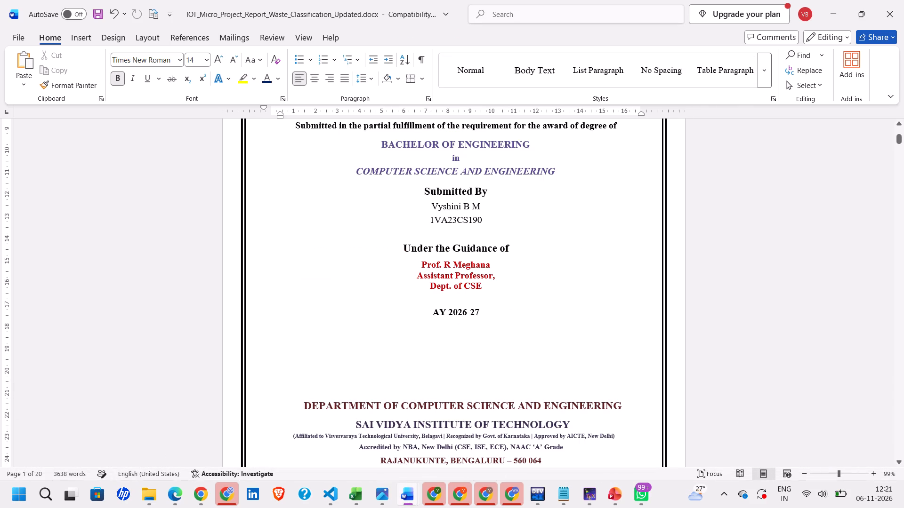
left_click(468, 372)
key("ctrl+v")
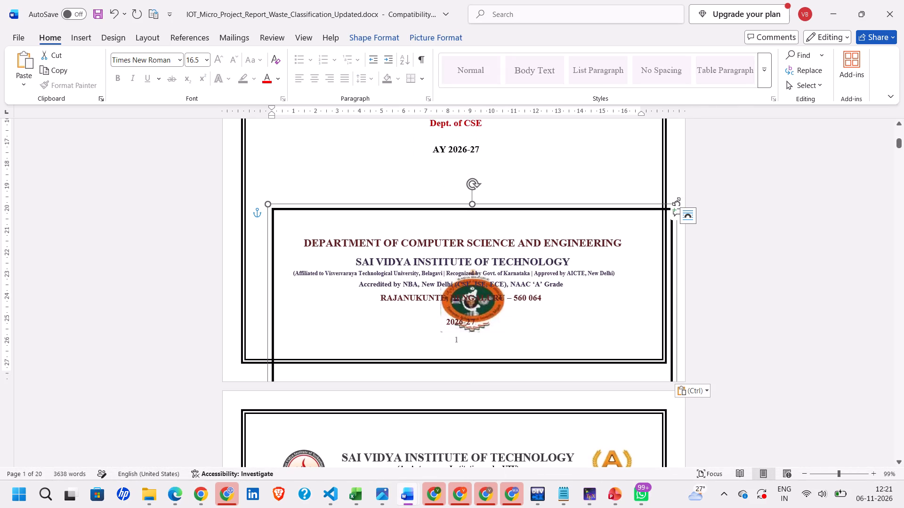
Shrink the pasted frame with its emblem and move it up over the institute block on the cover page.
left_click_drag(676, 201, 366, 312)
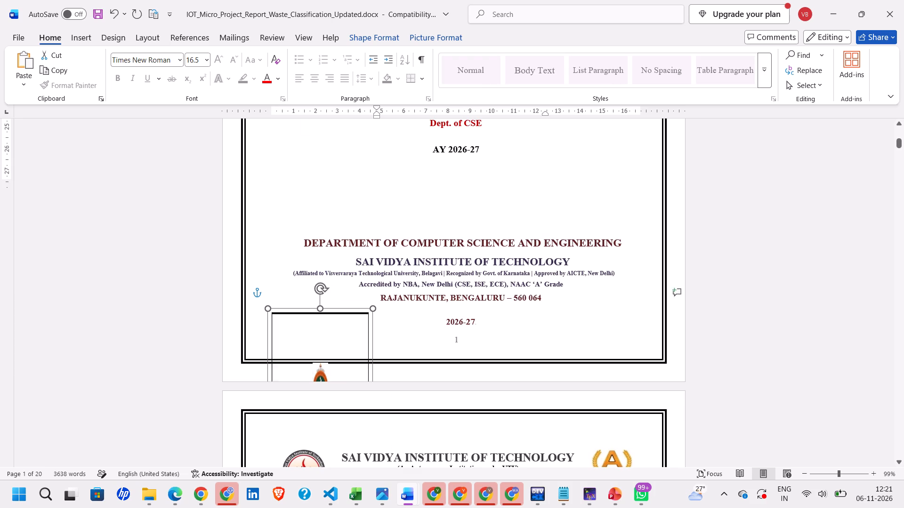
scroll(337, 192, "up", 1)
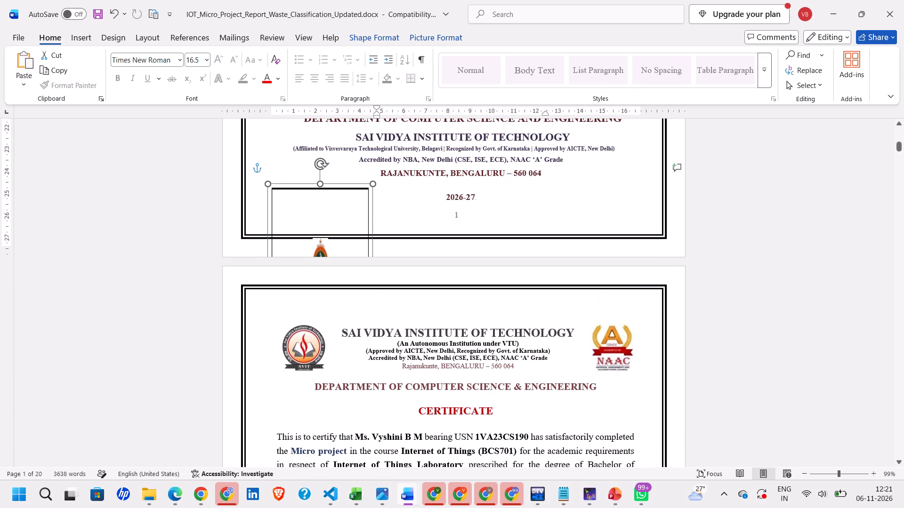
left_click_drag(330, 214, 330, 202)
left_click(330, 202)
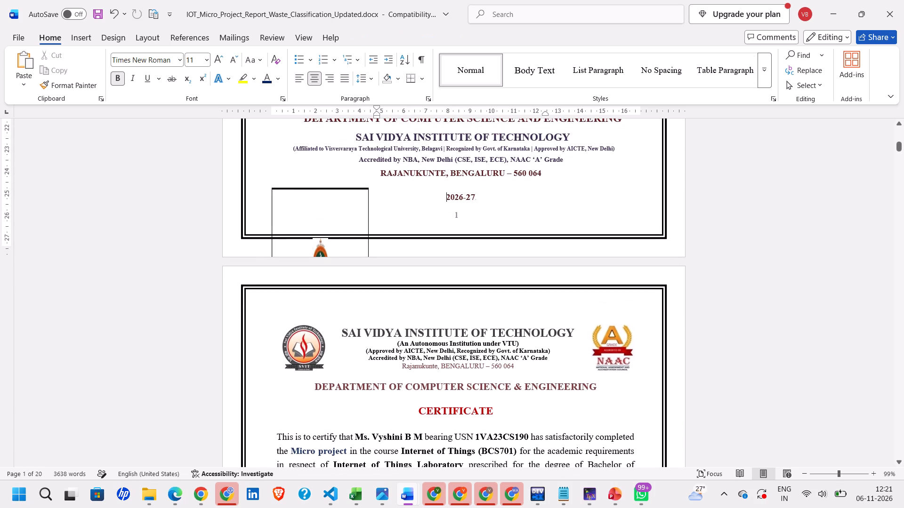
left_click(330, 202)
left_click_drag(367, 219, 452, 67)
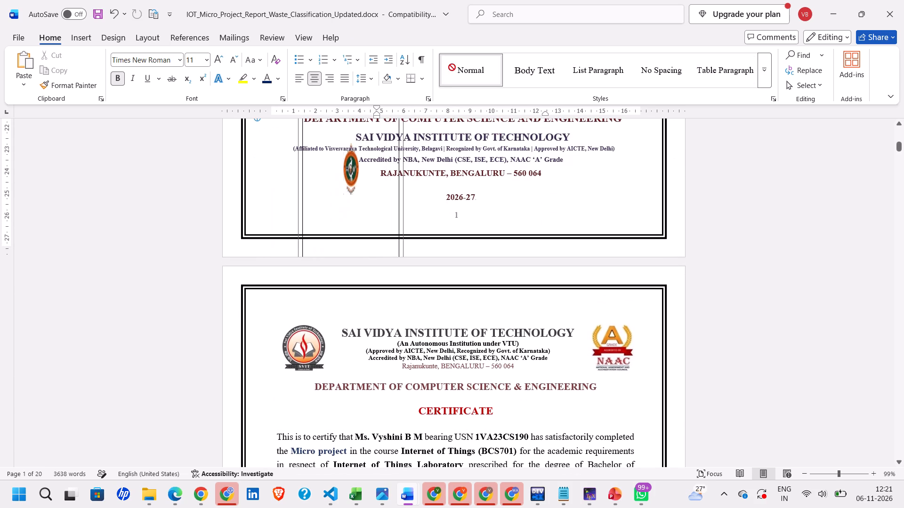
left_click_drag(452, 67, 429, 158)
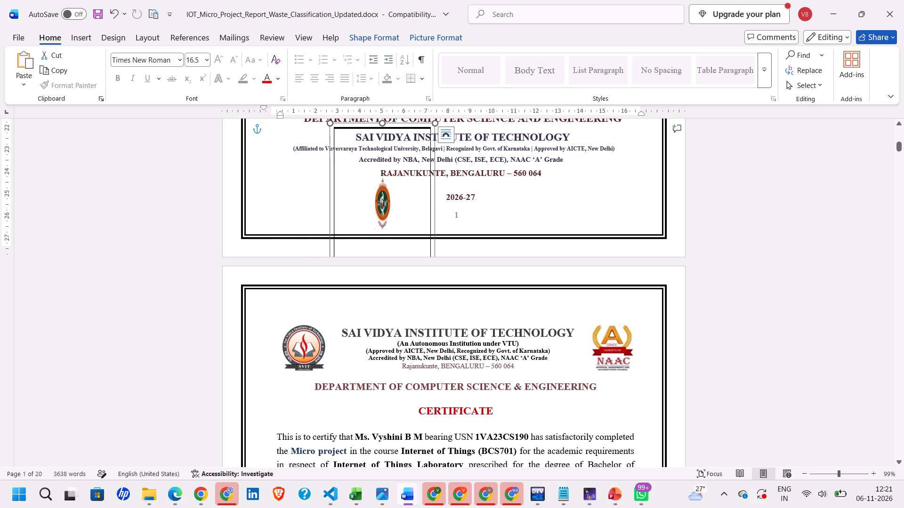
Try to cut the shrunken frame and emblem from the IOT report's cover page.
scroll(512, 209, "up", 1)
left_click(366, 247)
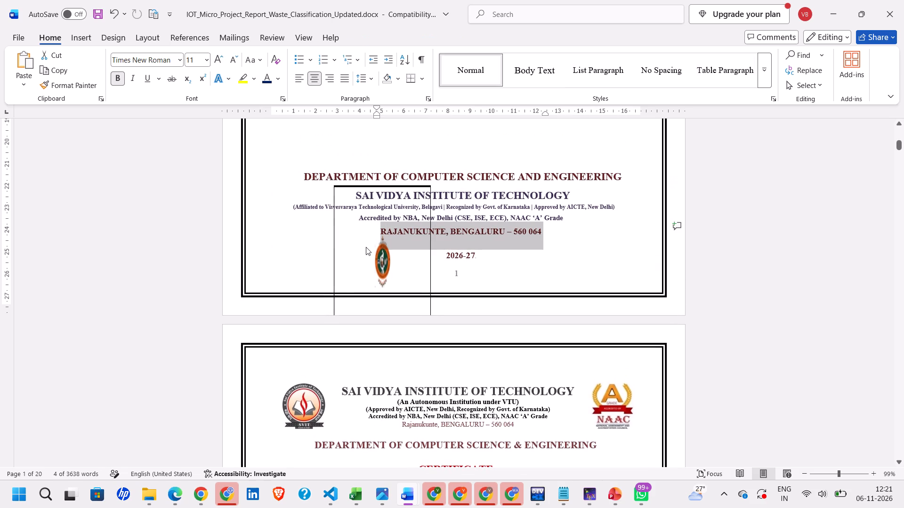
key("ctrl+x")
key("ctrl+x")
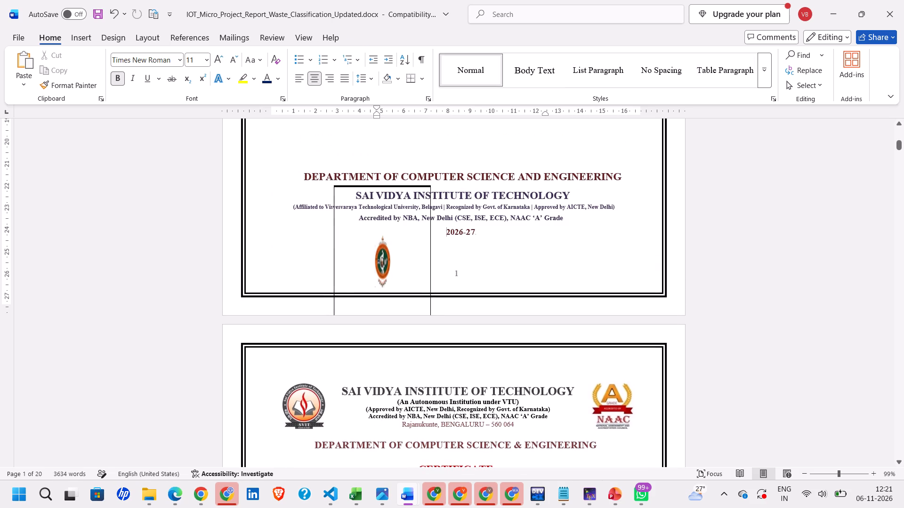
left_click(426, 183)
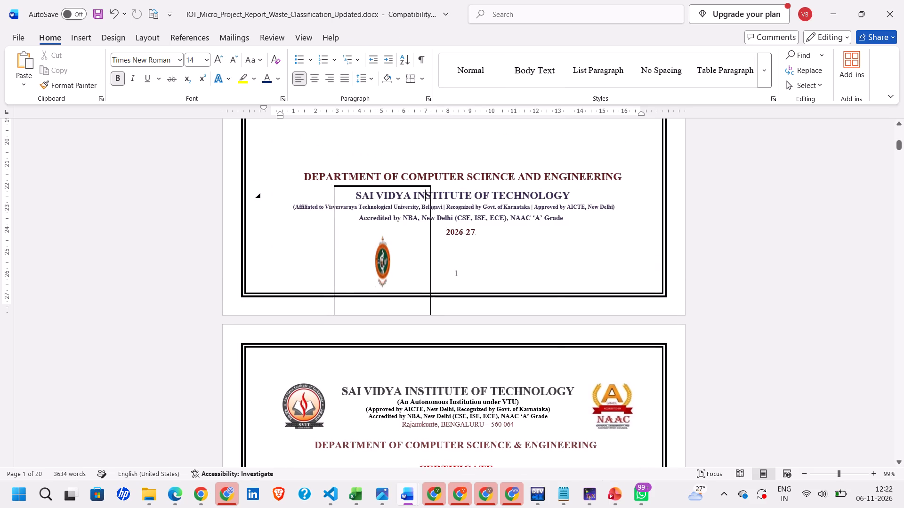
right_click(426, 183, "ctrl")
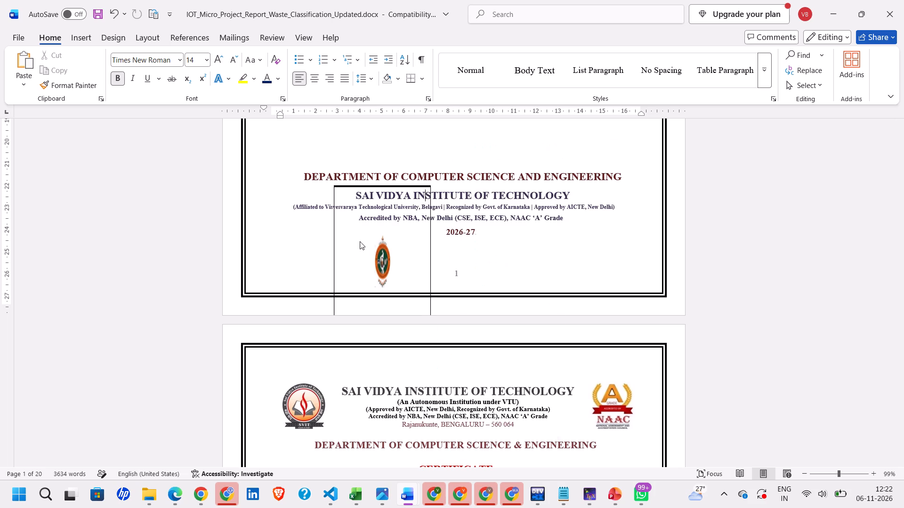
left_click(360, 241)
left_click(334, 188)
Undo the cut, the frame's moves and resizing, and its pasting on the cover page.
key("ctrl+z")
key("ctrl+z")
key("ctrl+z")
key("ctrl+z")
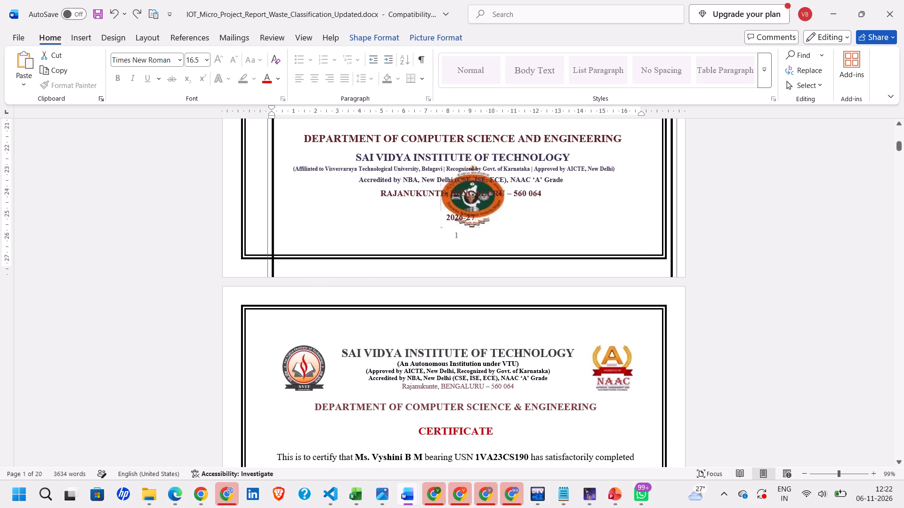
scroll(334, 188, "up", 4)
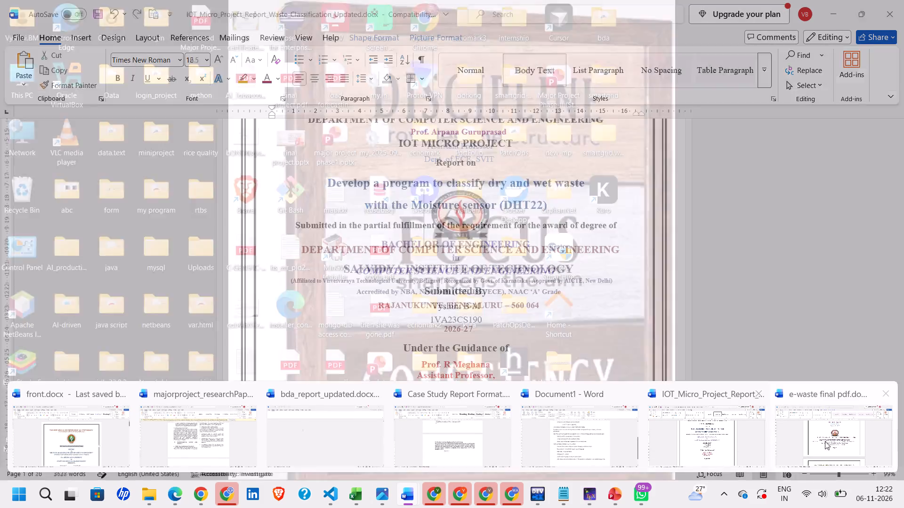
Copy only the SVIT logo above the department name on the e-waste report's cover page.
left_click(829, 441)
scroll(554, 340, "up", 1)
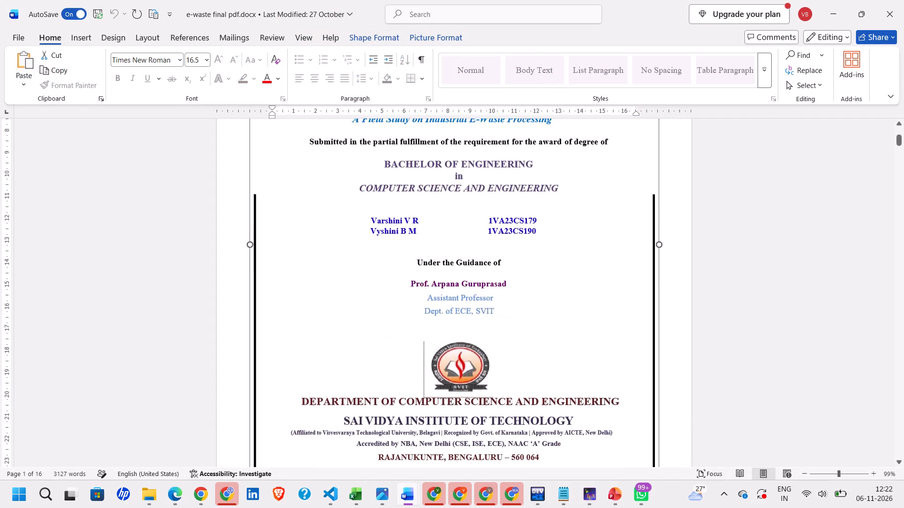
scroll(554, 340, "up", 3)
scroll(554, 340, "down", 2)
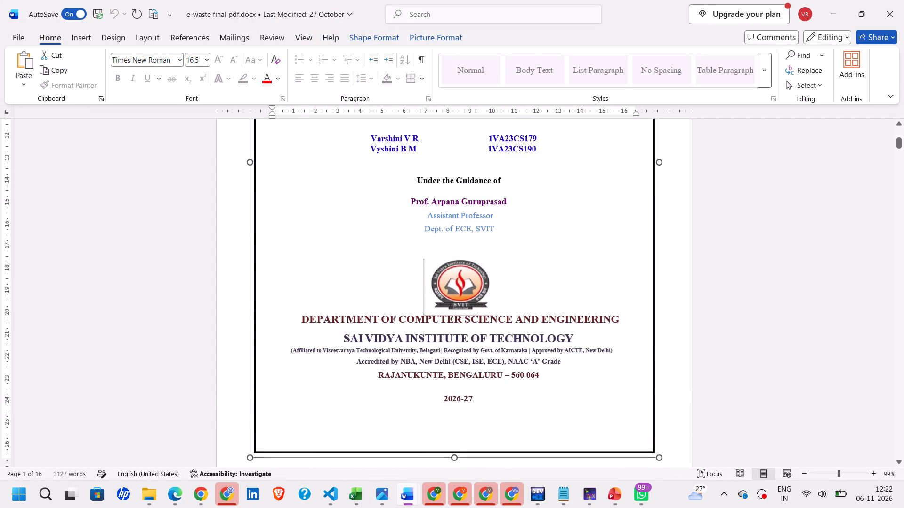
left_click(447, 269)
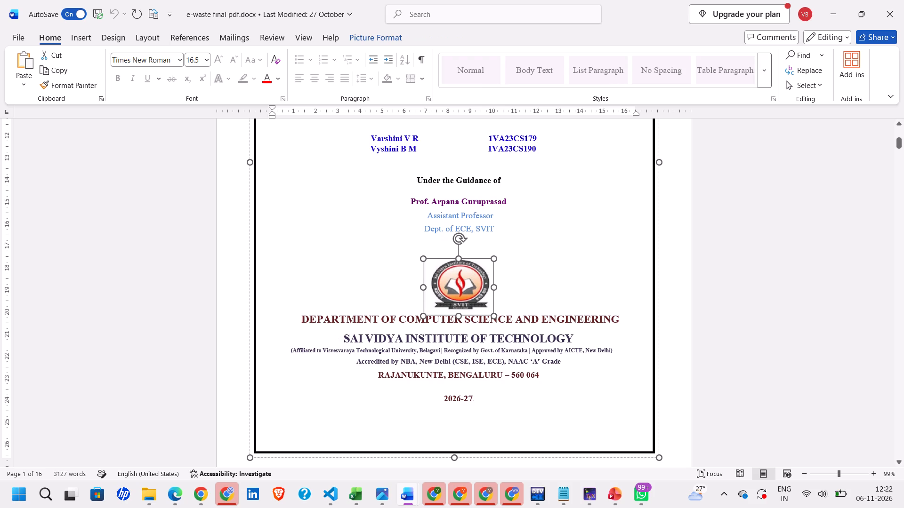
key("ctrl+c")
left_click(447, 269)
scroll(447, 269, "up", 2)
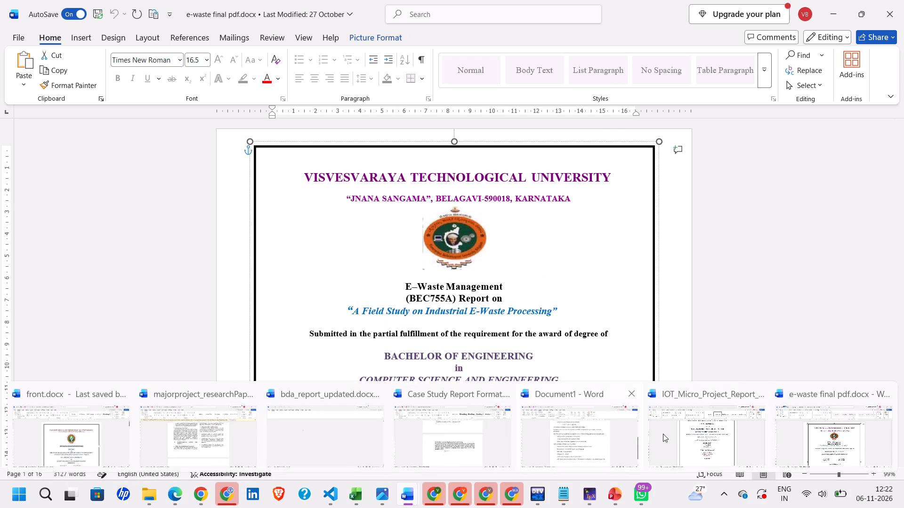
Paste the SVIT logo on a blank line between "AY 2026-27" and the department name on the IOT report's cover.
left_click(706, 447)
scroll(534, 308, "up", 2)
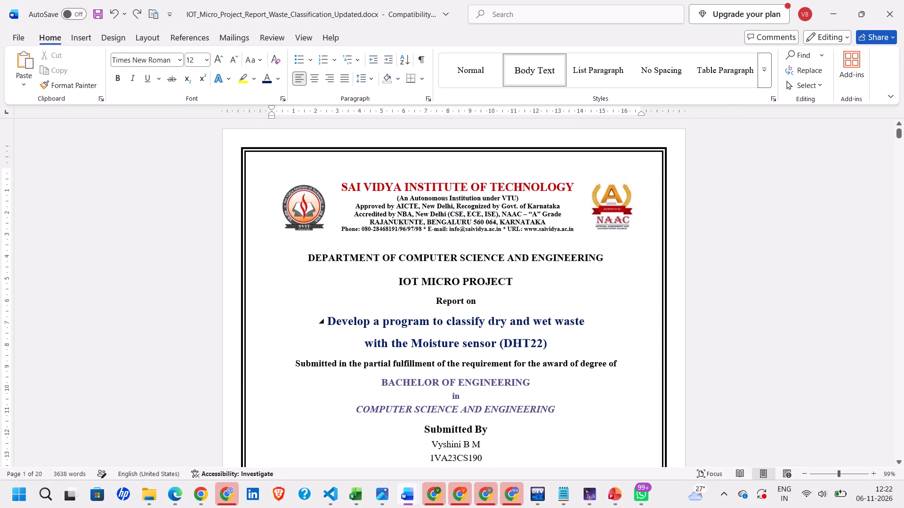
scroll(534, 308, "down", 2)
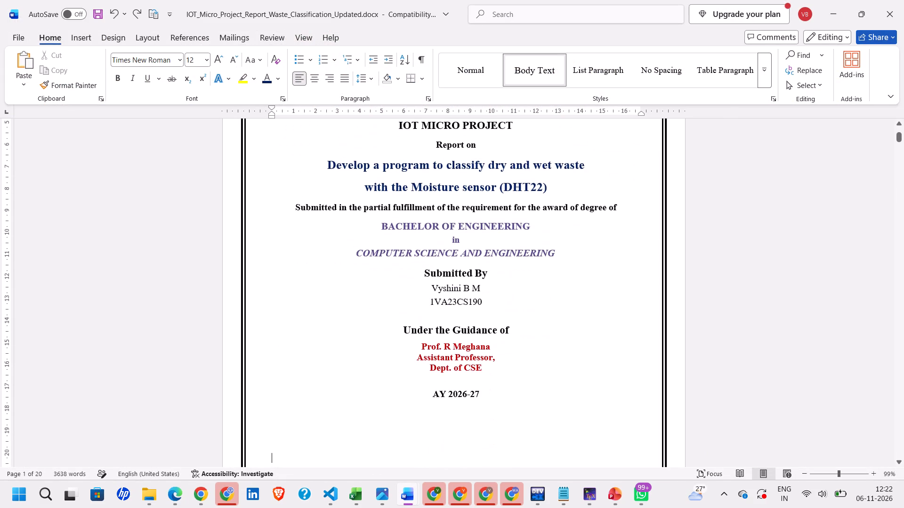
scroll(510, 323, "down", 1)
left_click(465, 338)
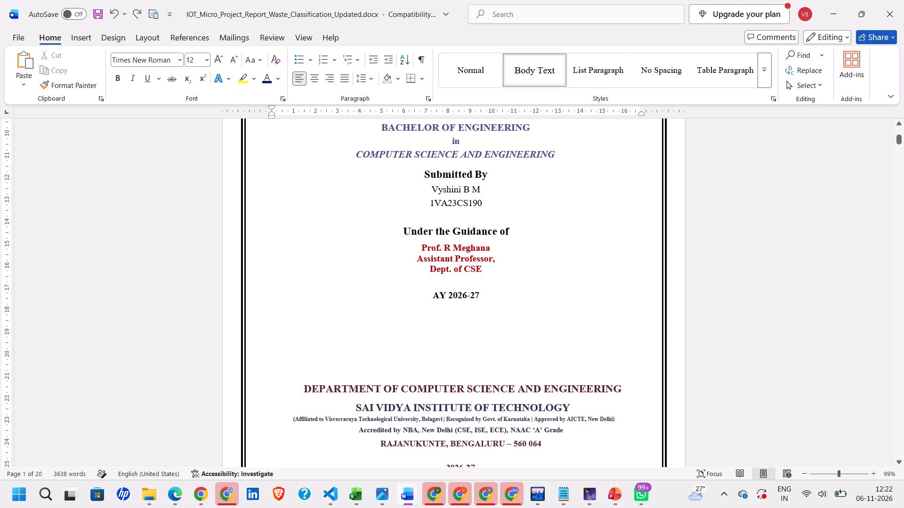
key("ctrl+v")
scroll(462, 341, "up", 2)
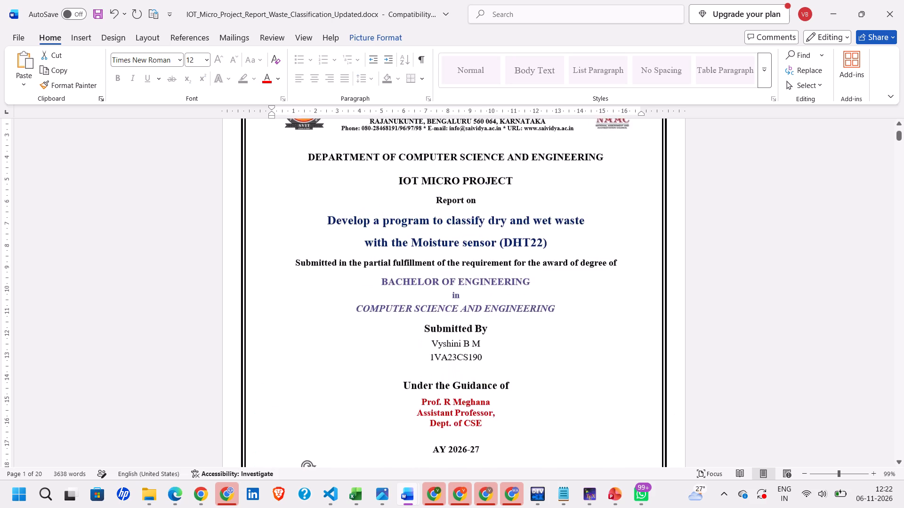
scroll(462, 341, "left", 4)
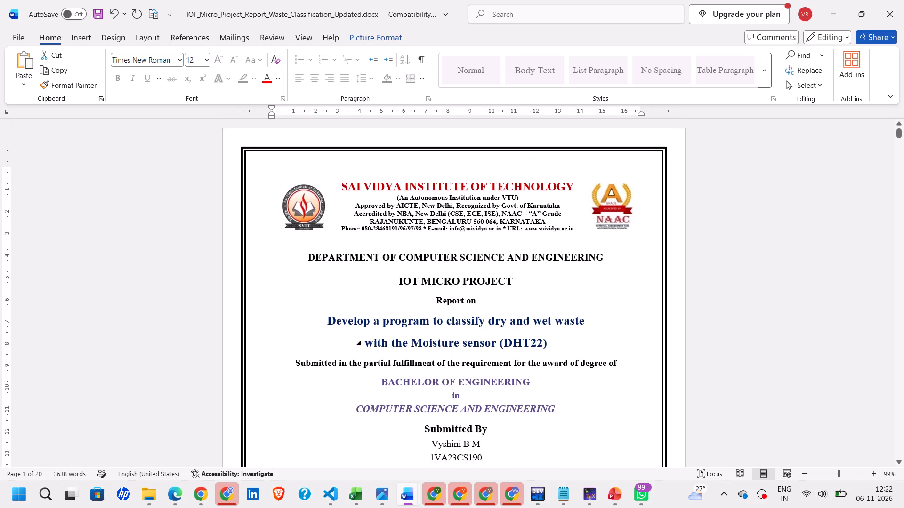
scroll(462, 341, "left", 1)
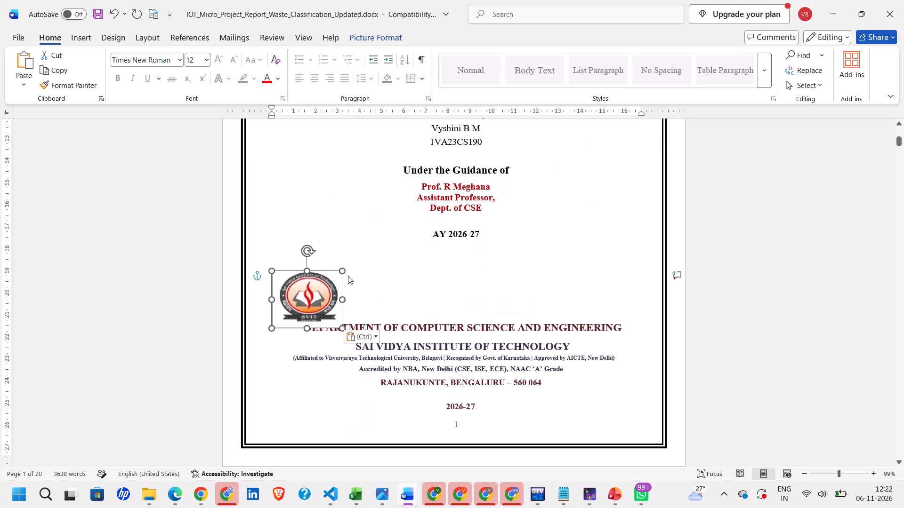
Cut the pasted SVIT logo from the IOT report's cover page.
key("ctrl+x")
Delete the extra blank lines below "AY 2026-27" so the department and institute block moves up the cover page.
left_click(307, 298)
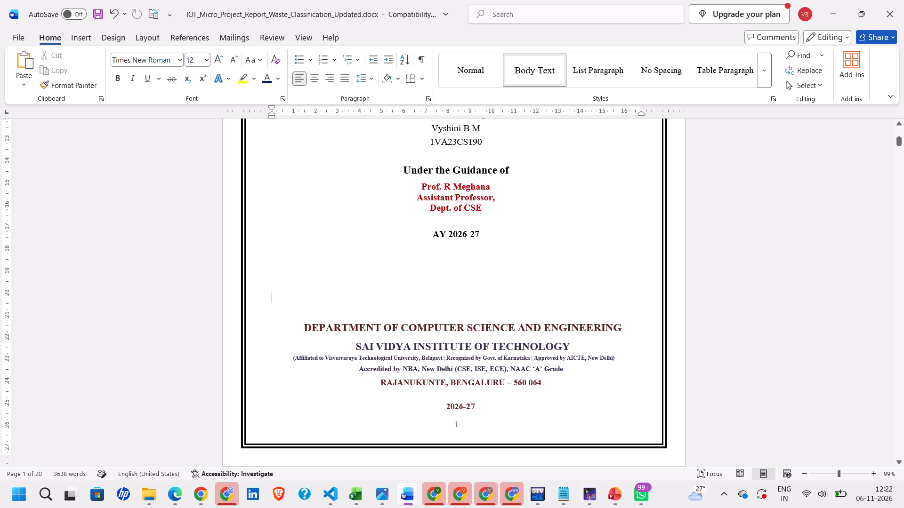
key("BackSpace")
key("BackSpace")
key("BackSpace")
key("BackSpace")
key("BackSpace")
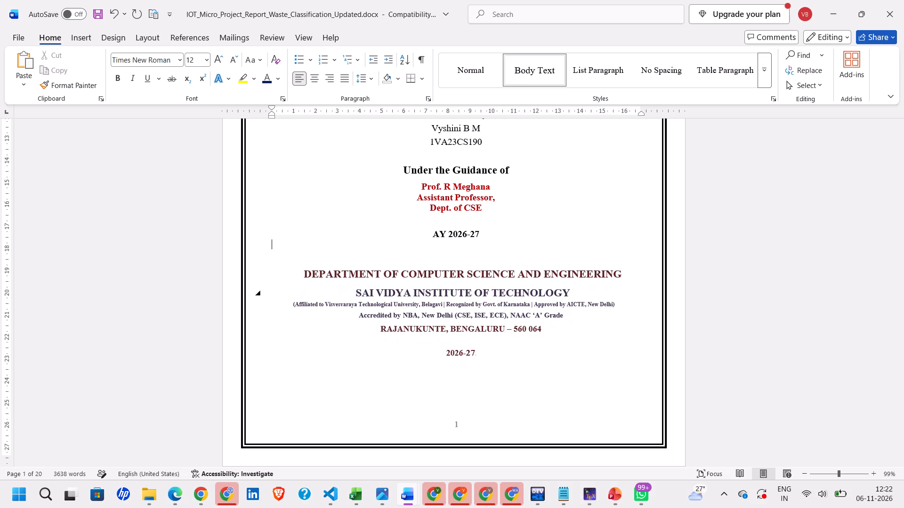
key("BackSpace")
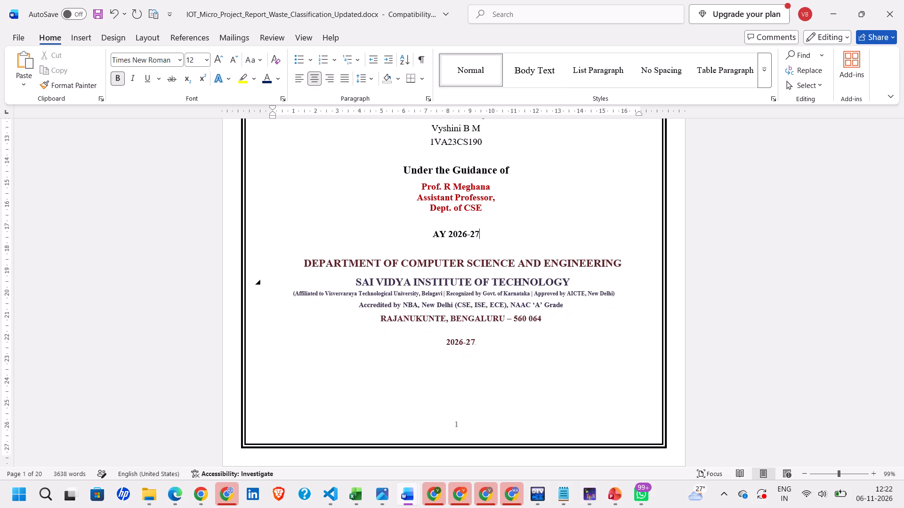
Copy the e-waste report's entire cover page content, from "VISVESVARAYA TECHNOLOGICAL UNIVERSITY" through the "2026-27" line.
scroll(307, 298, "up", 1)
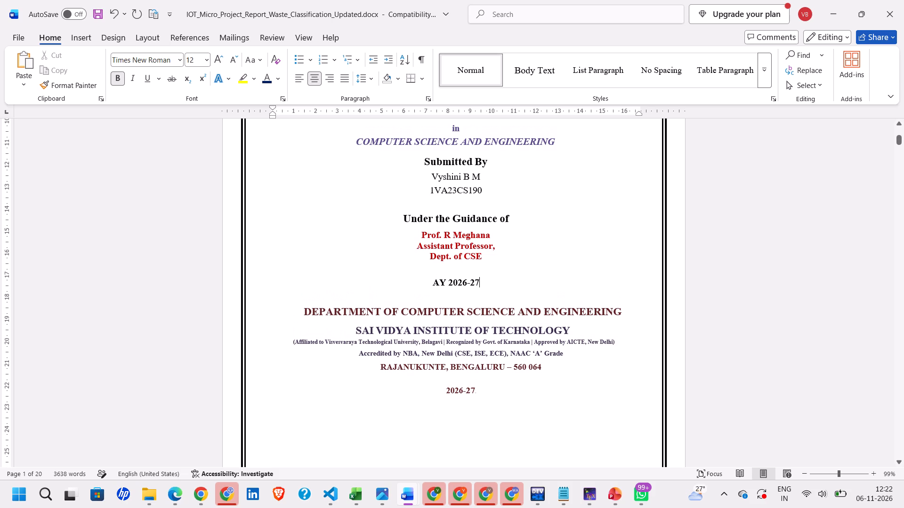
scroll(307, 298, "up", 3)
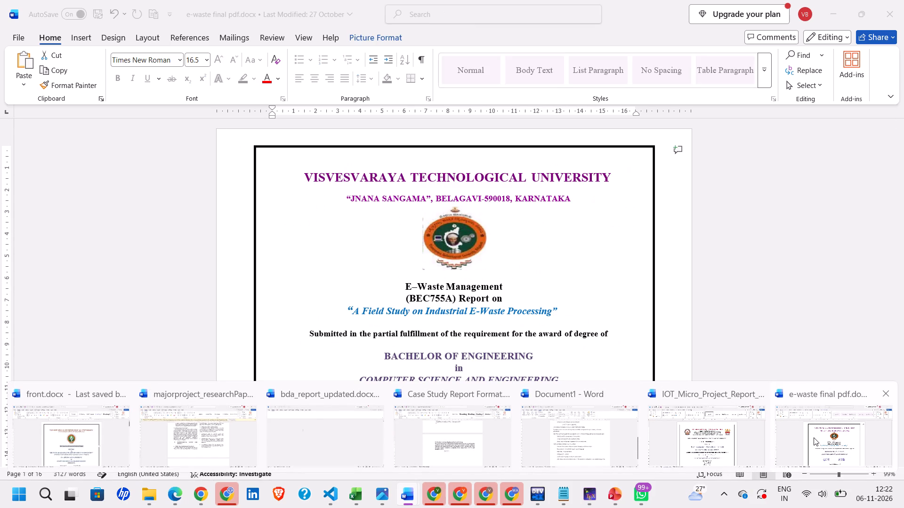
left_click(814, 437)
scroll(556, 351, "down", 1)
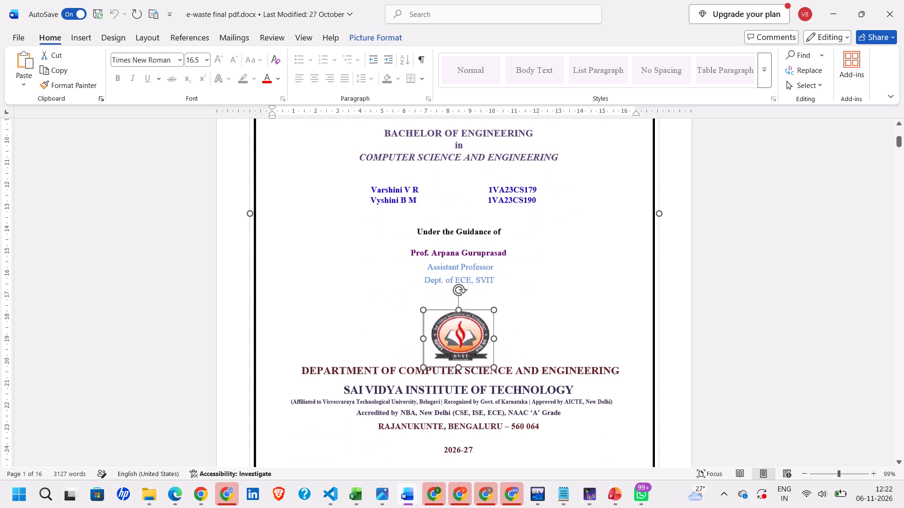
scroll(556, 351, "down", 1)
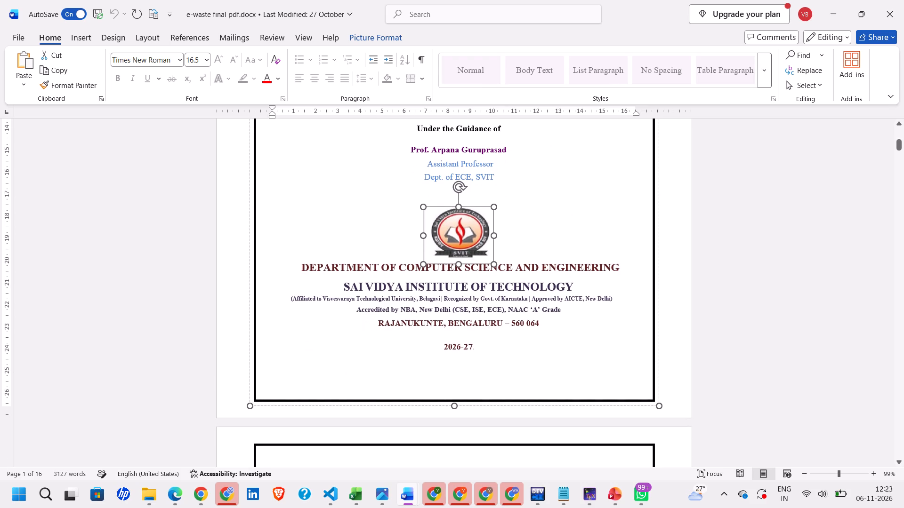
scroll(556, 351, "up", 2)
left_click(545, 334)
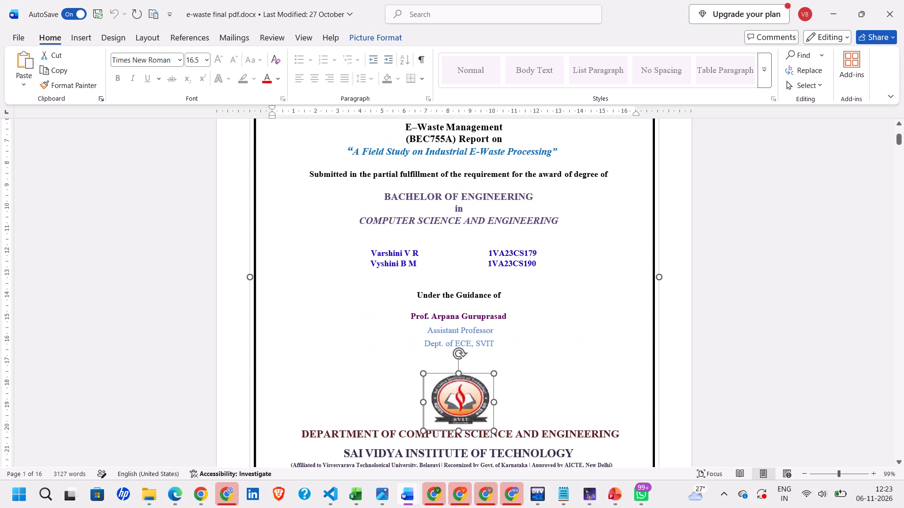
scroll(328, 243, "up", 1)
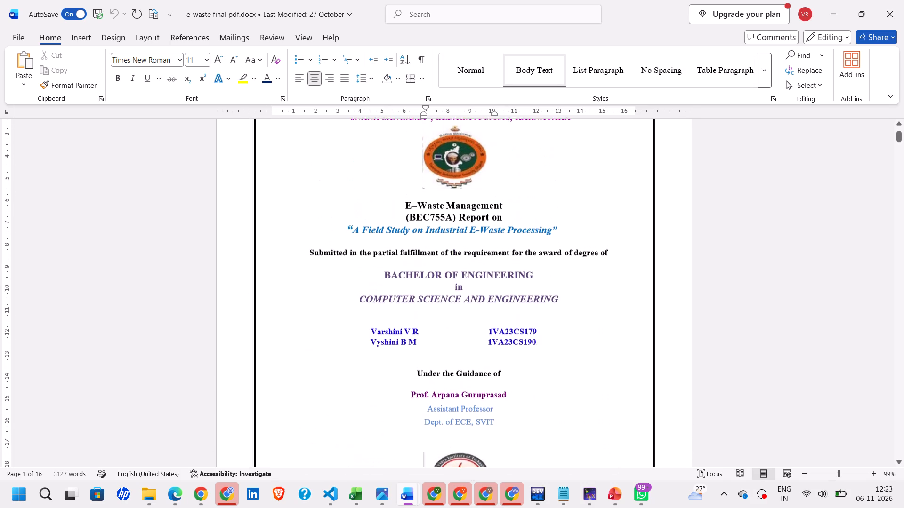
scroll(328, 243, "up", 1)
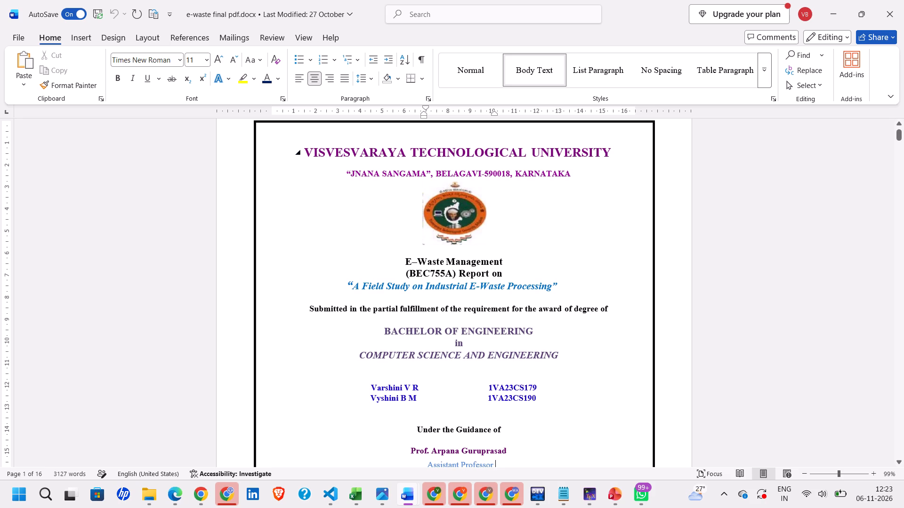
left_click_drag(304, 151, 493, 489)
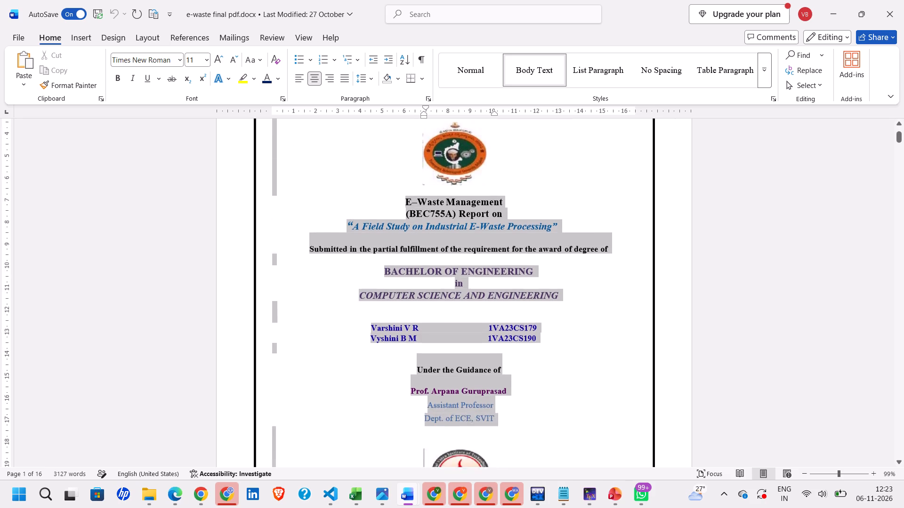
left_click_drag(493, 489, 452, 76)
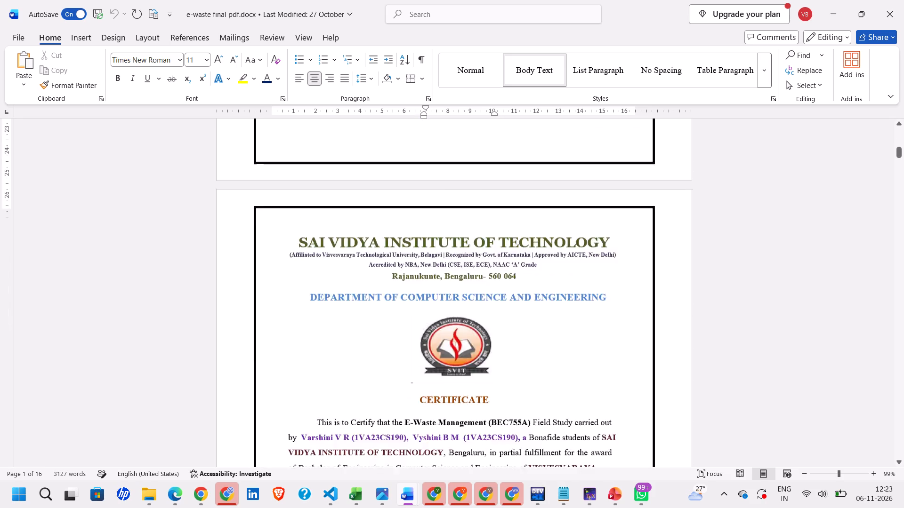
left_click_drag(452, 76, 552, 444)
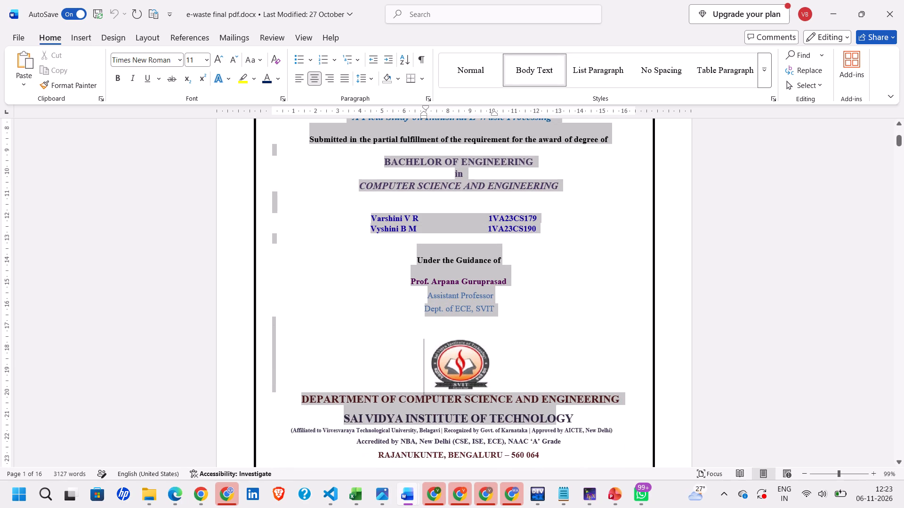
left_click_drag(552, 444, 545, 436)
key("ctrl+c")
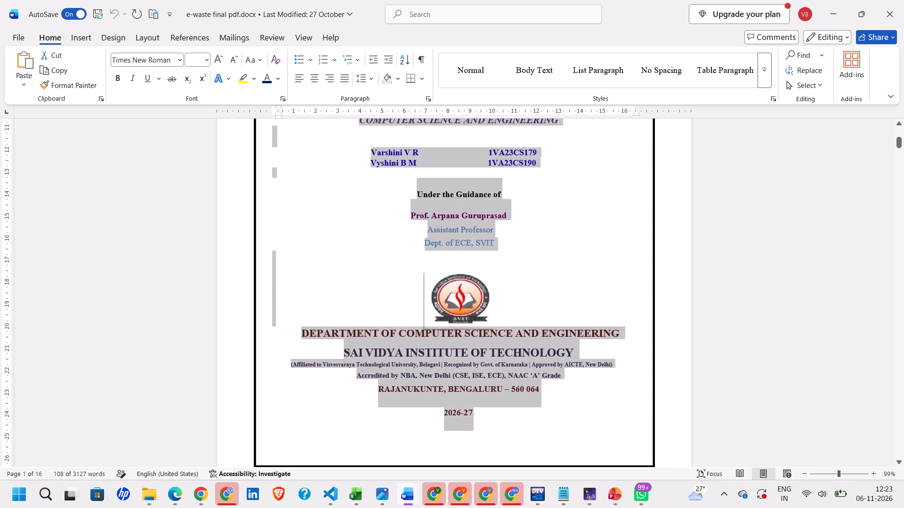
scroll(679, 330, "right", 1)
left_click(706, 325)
Look through the e-waste report's pages after the cover, from the certificate and evaluation sheet to the Chapter 1 introduction.
scroll(706, 325, "down", 4)
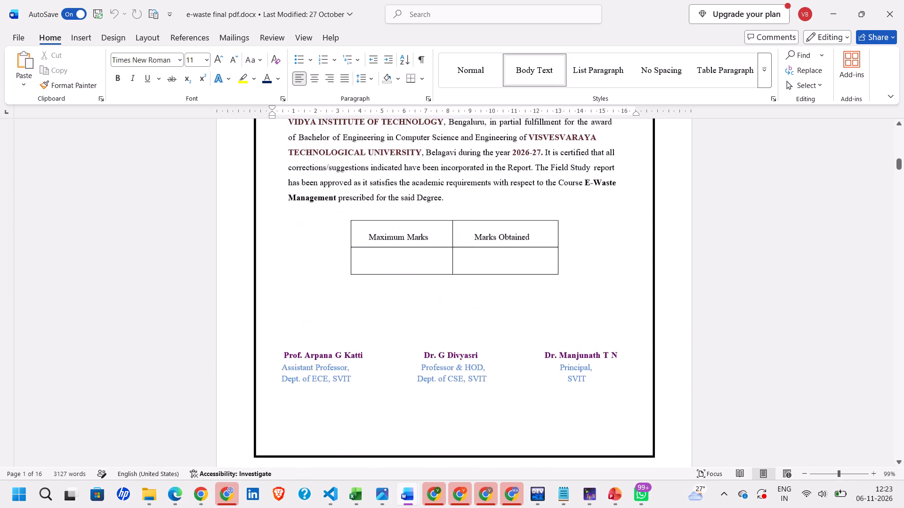
scroll(706, 325, "down", 6)
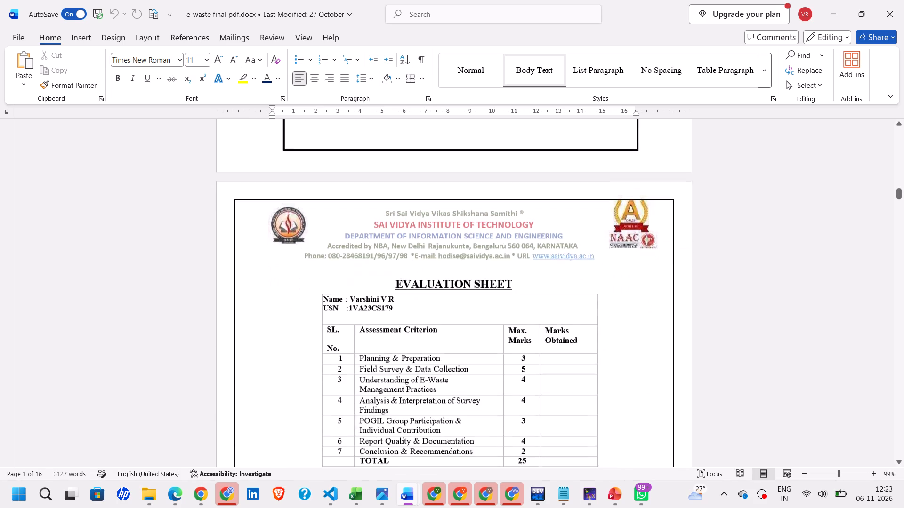
scroll(706, 325, "down", 5)
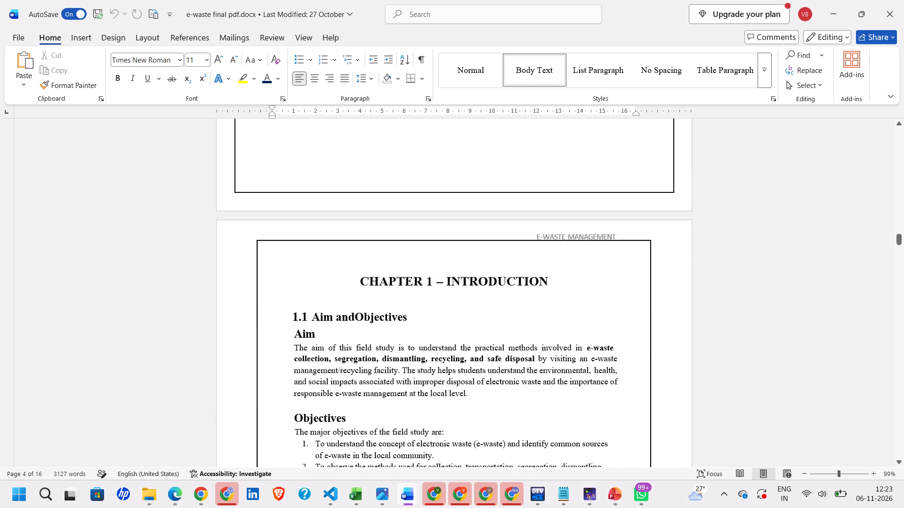
scroll(706, 325, "down", 1)
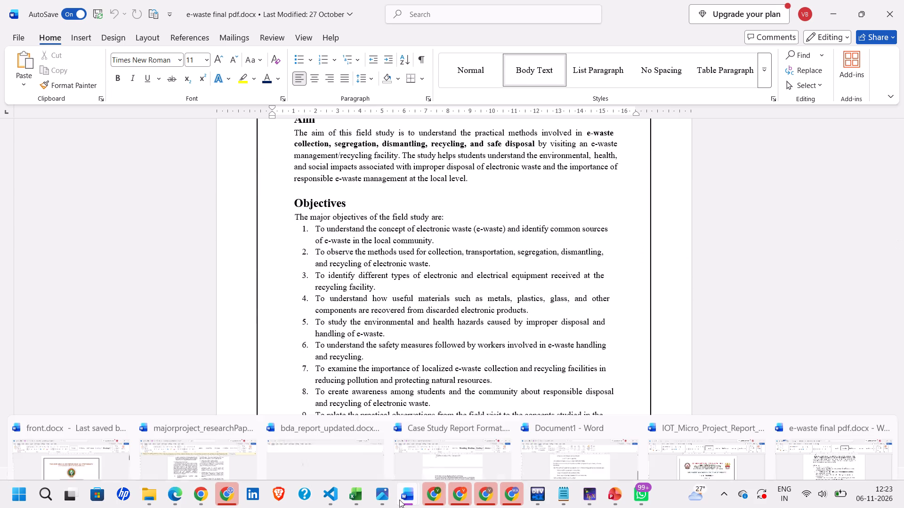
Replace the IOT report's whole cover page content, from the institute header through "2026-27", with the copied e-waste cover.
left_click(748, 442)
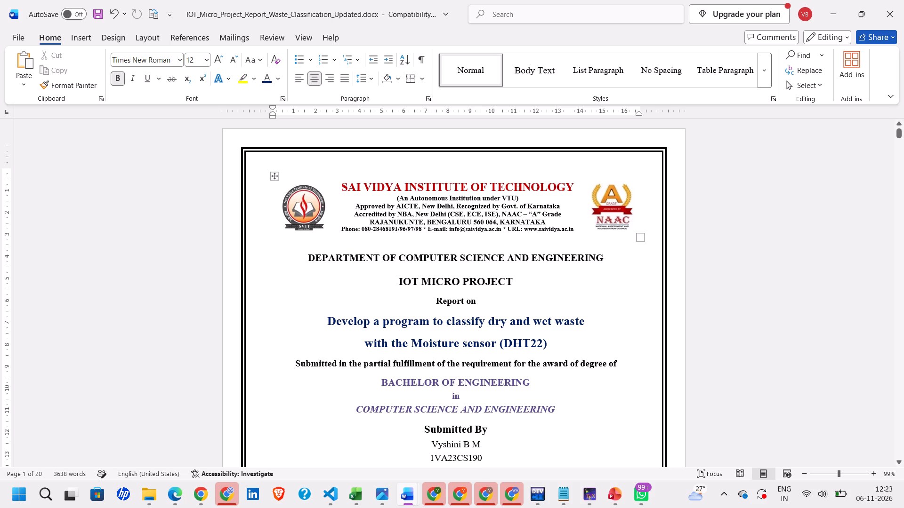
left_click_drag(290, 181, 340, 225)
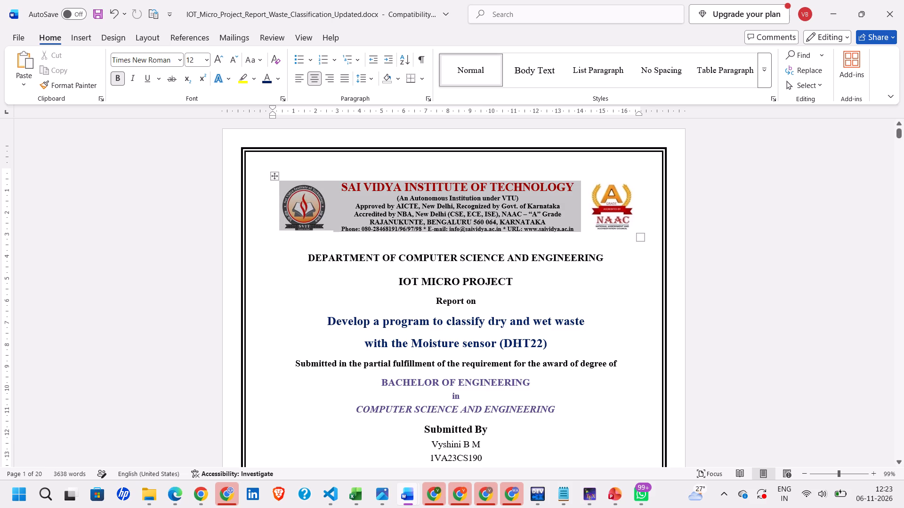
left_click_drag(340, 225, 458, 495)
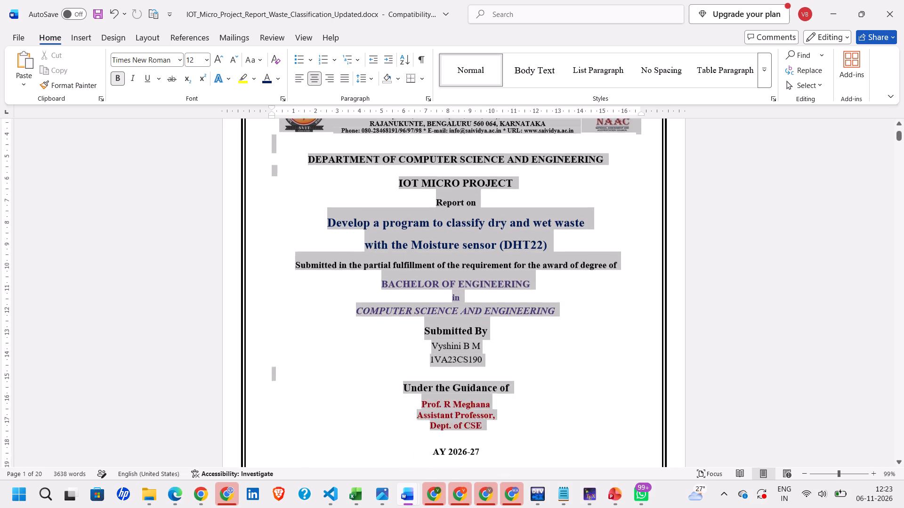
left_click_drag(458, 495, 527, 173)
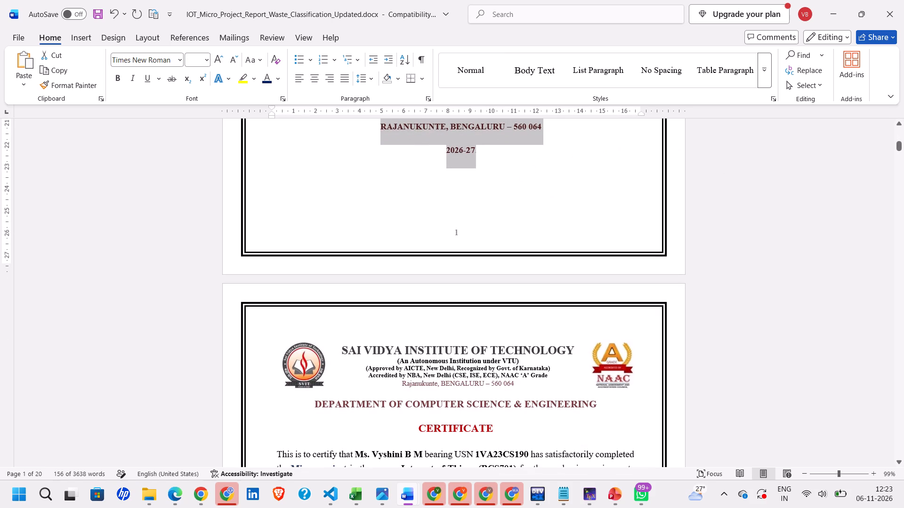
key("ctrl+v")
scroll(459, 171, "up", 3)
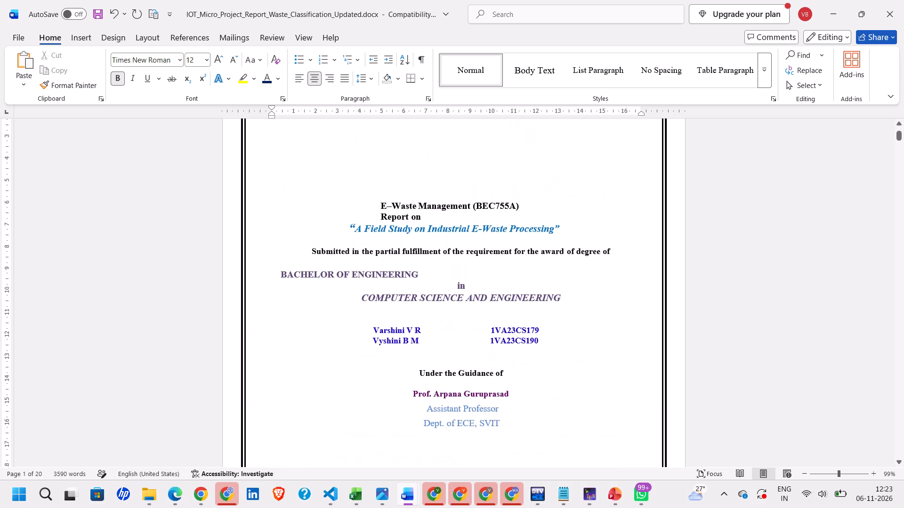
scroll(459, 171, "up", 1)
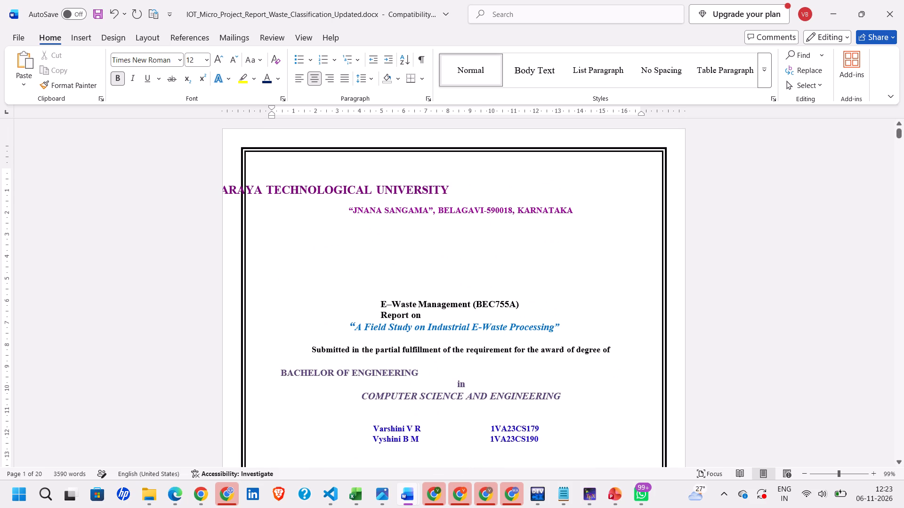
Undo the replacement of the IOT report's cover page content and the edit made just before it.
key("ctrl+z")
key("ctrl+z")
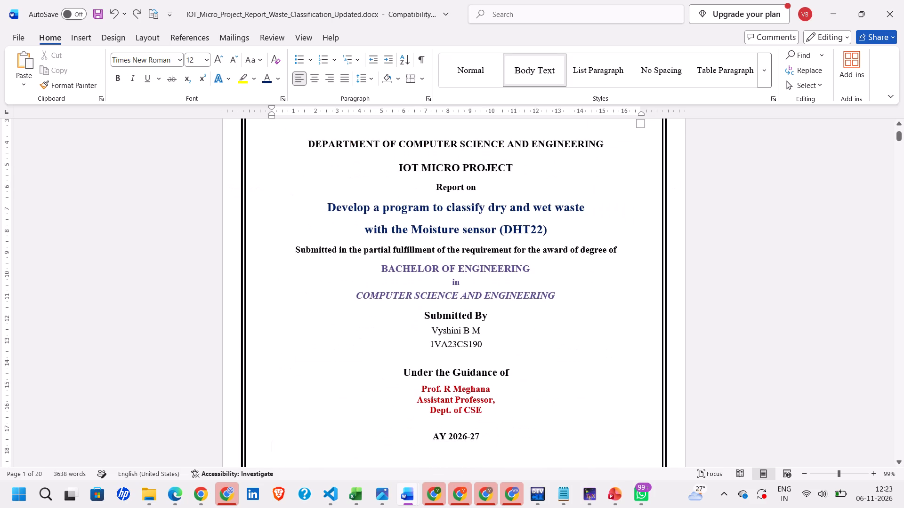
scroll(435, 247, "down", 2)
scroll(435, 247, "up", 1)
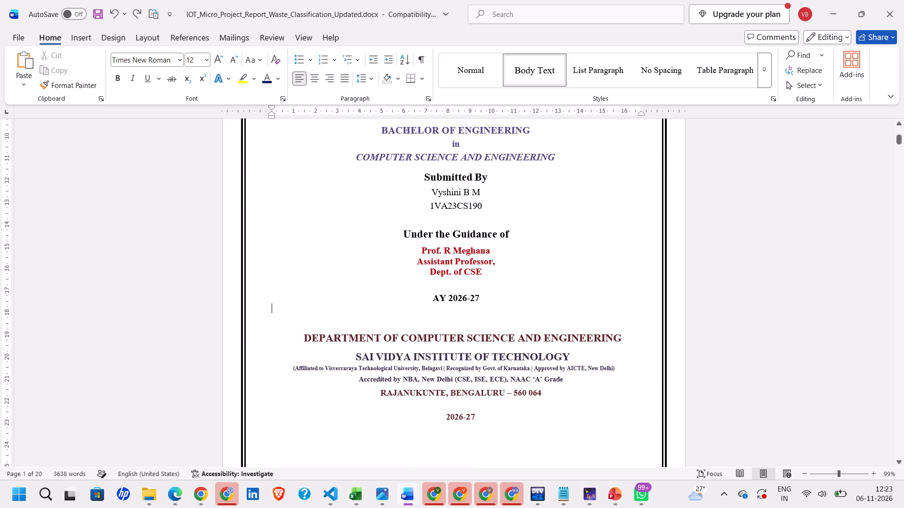
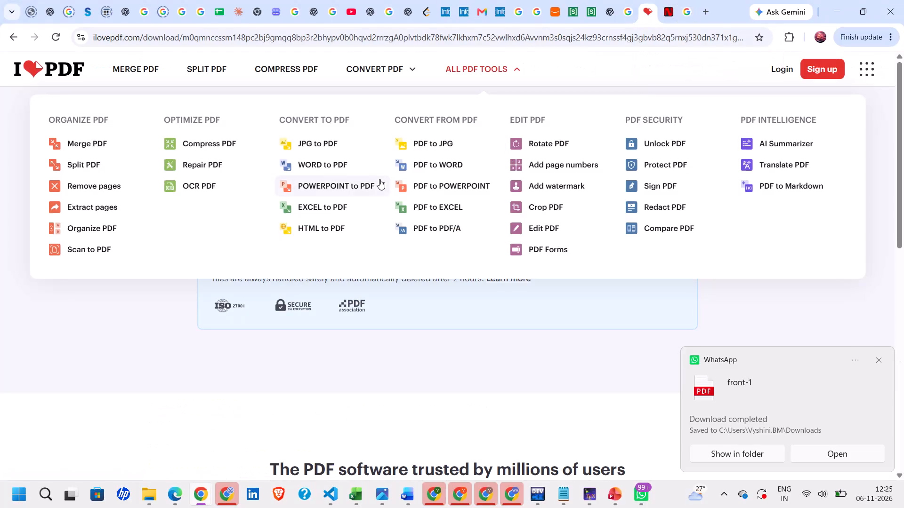
left_click(489, 169)
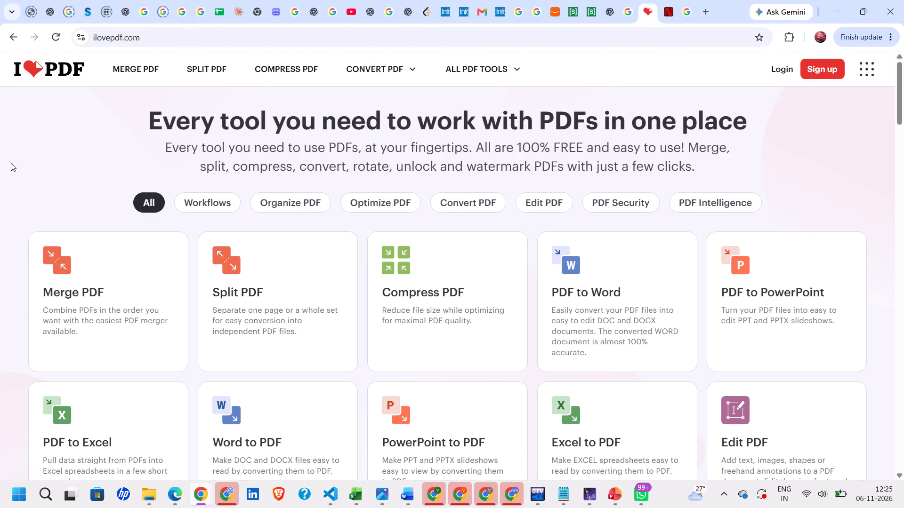
left_click(8, 39)
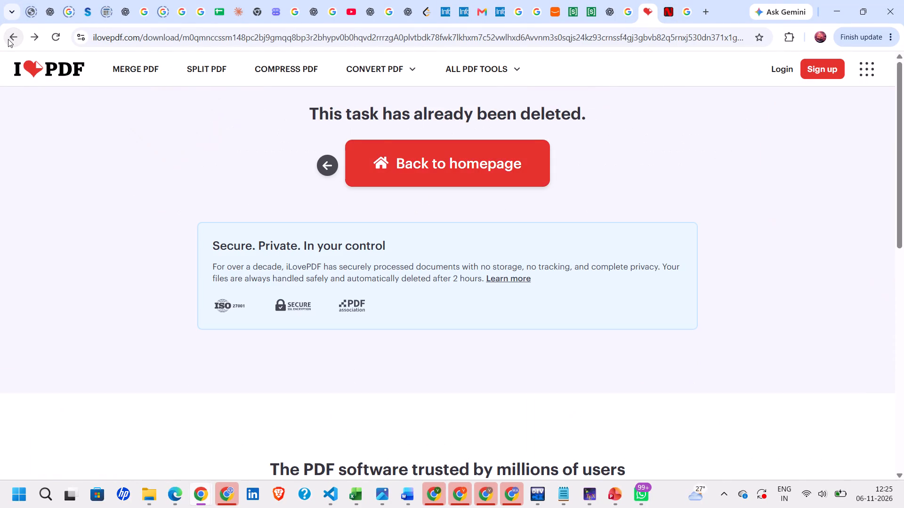
left_click(333, 165)
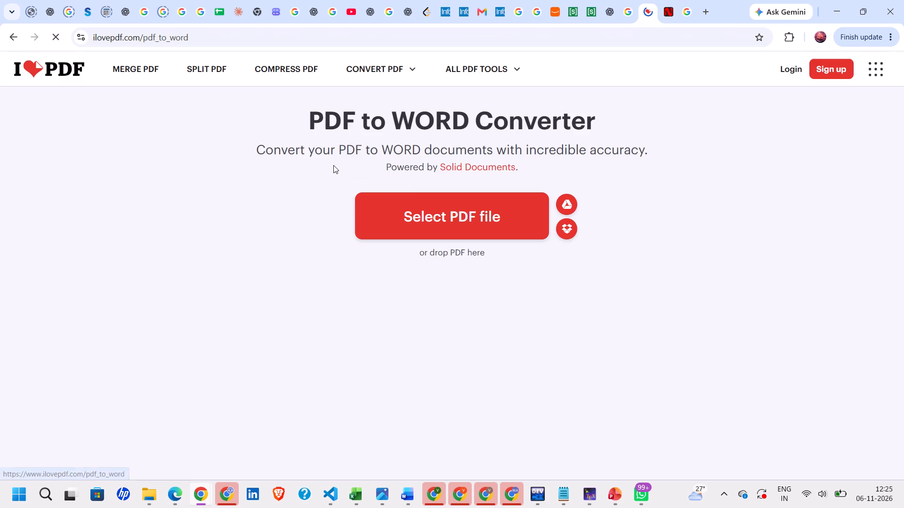
left_click(464, 220)
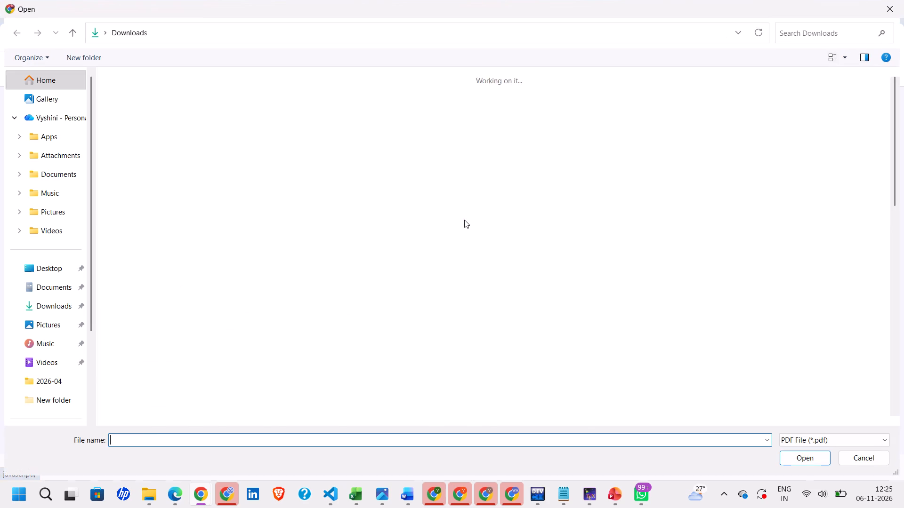
left_click(165, 111)
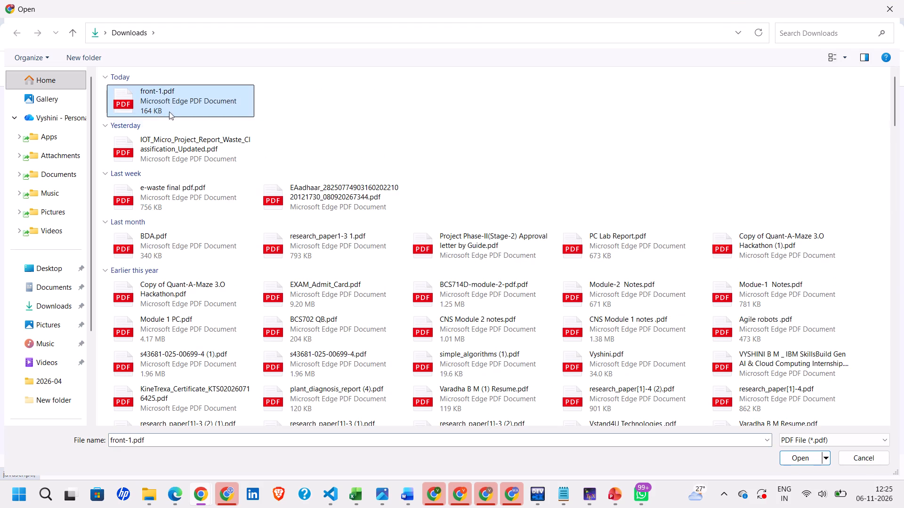
left_click(794, 456)
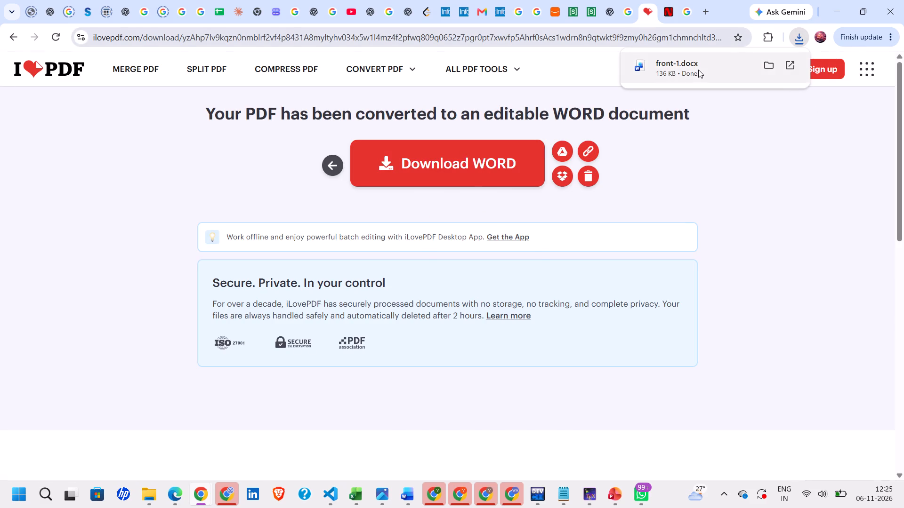
Replace the subject line "BIG DATA ANALYTICS (BCS714D)" on front-1.docx's cover with "IOT MICRO PROJECT" copied from the IOT report.
scroll(545, 292, "down", 1)
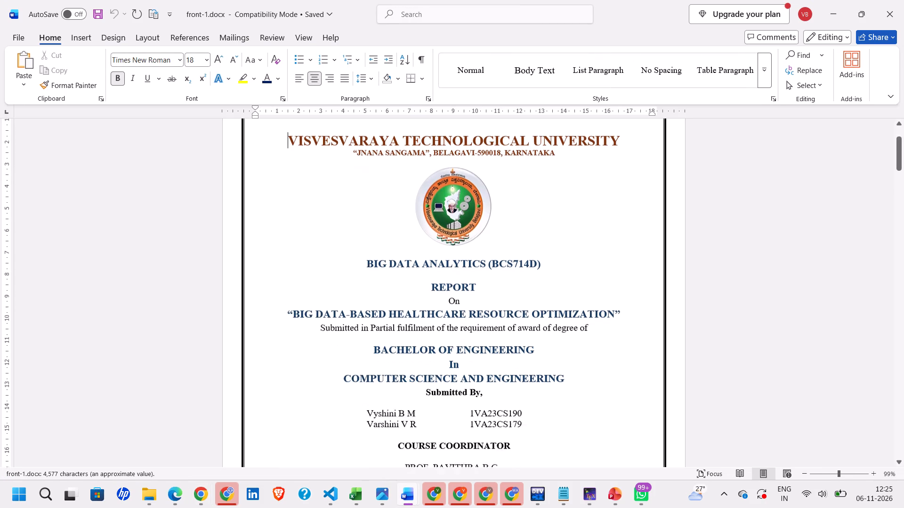
scroll(545, 292, "down", 2)
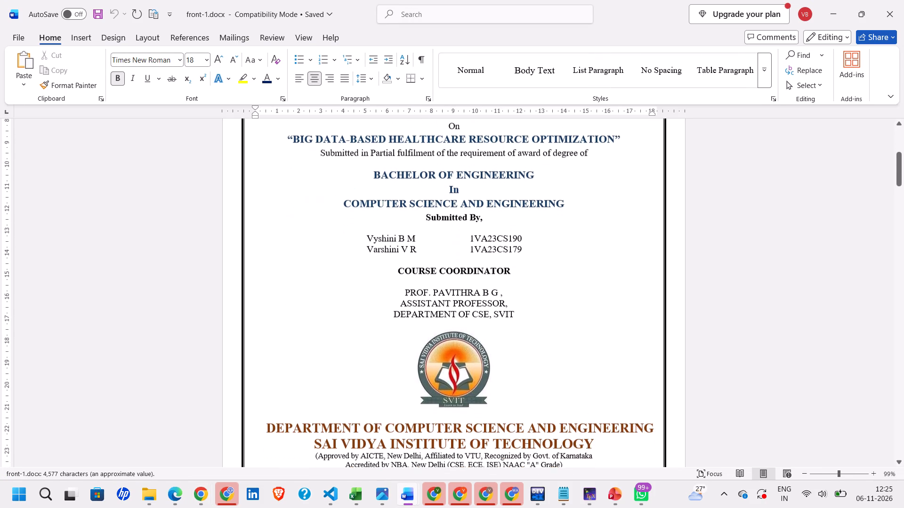
scroll(521, 258, "up", 1)
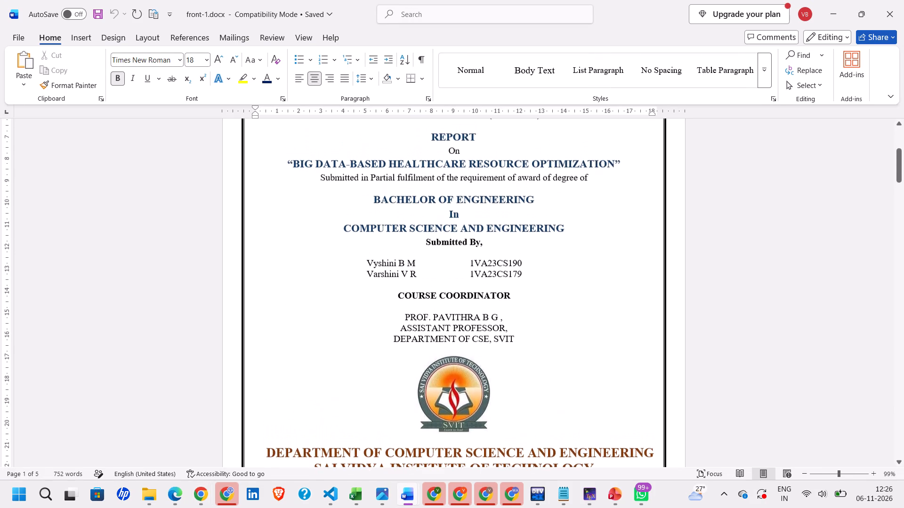
scroll(521, 258, "up", 1)
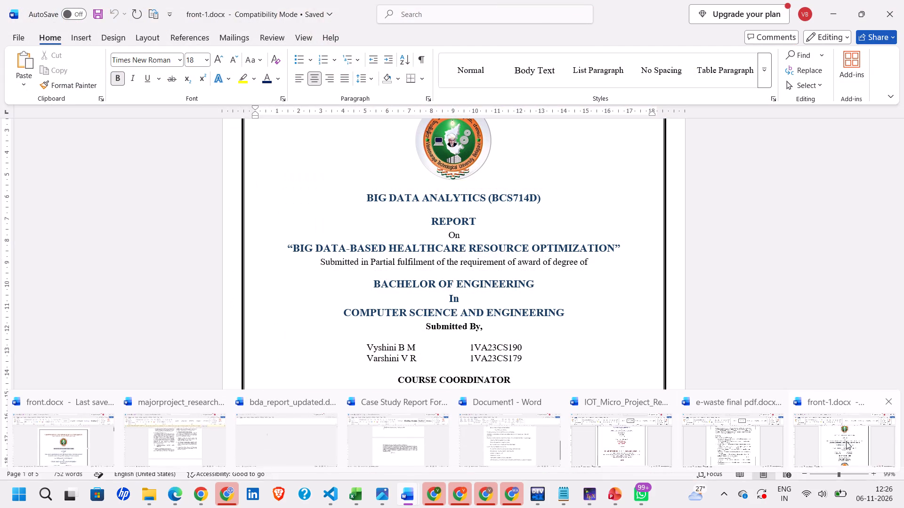
left_click(632, 450)
scroll(526, 349, "up", 1)
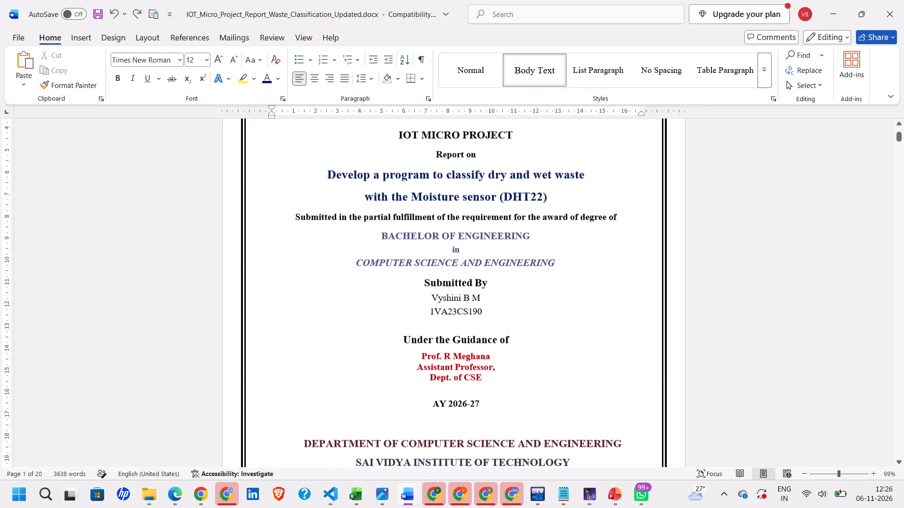
scroll(526, 349, "up", 3)
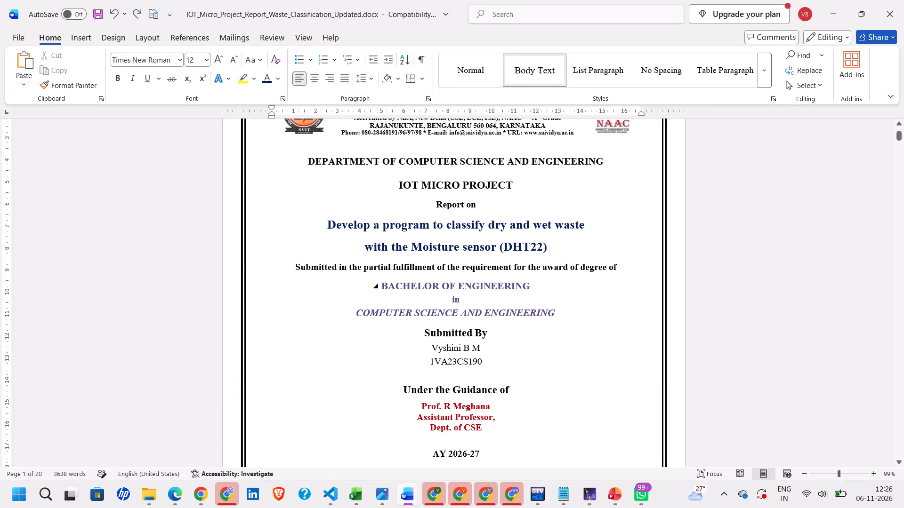
left_click_drag(517, 183, 398, 188)
key("ctrl+c")
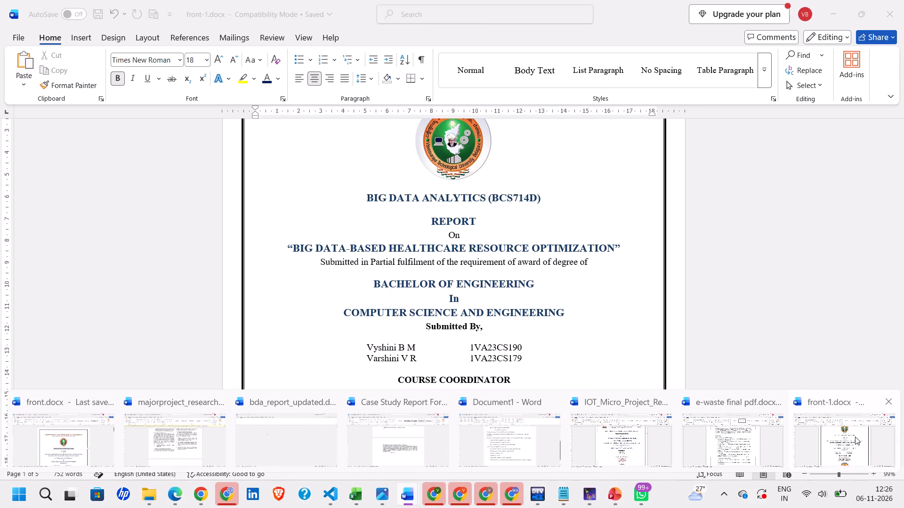
left_click(855, 437)
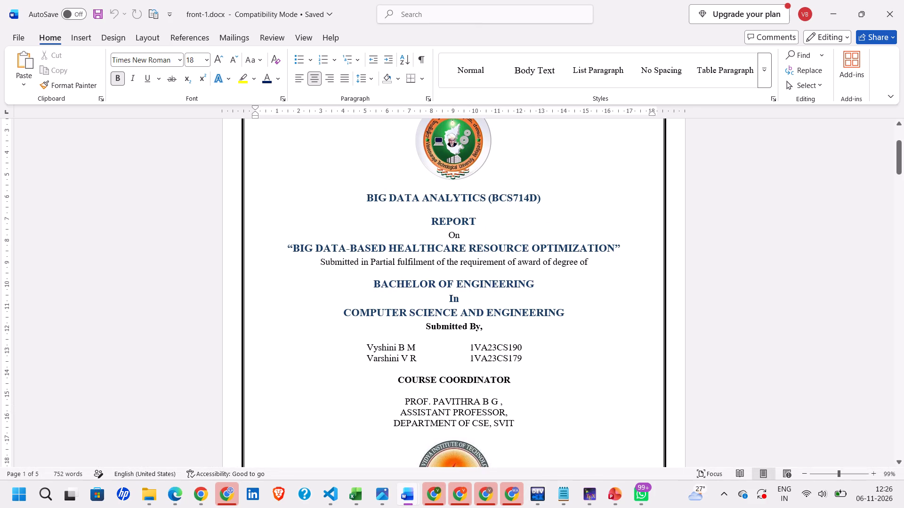
left_click_drag(543, 197, 370, 194)
key("ctrl+v")
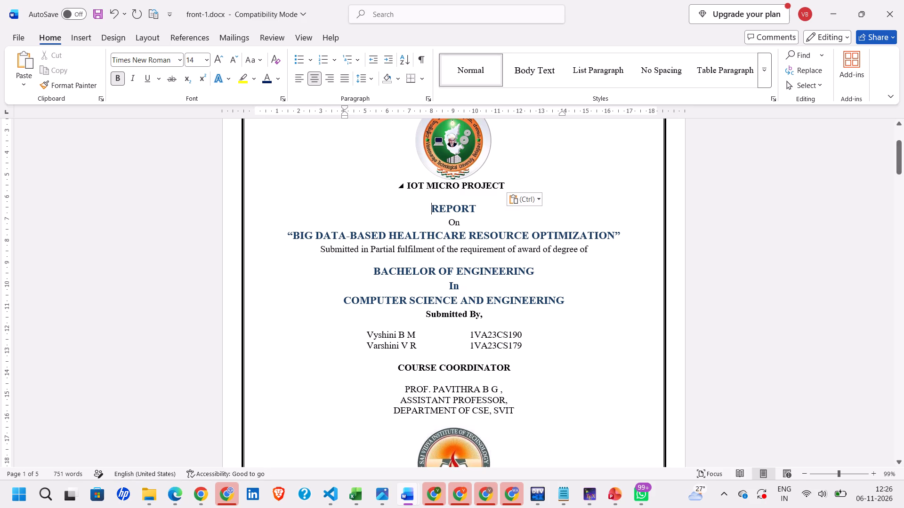
Insert a blank line between the university seal and the "IOT MICRO PROJECT" heading.
left_click(499, 168)
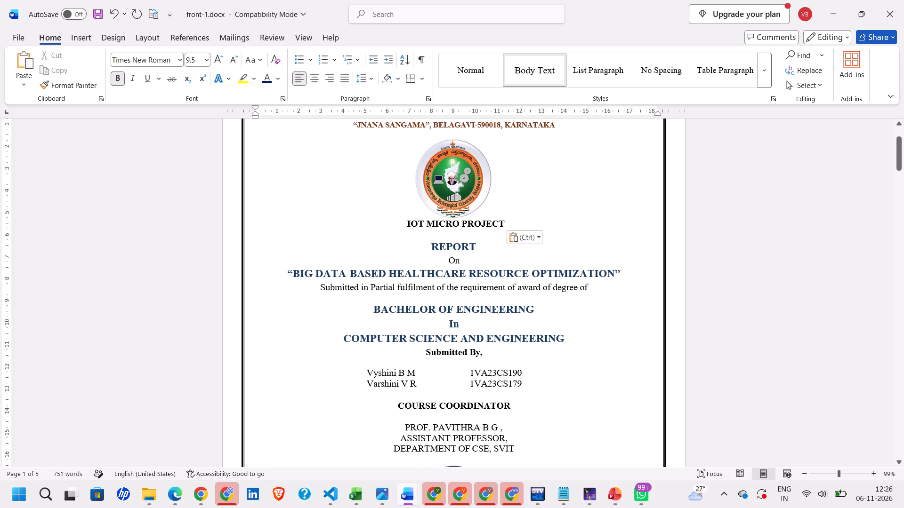
left_click(408, 222)
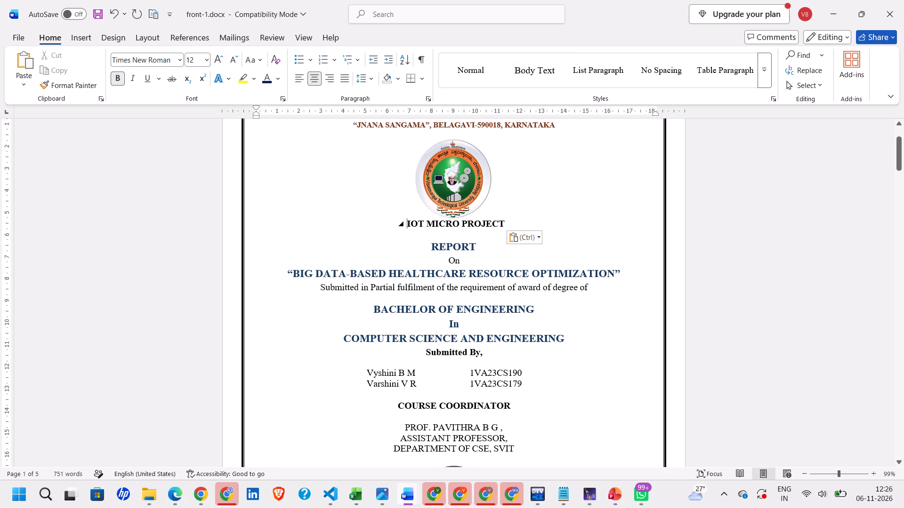
key("Return")
Format the "IOT MICRO PROJECT" heading at 14 pt in the dark blue theme colour, matching the "REPORT" line.
left_click_drag(511, 233, 399, 236)
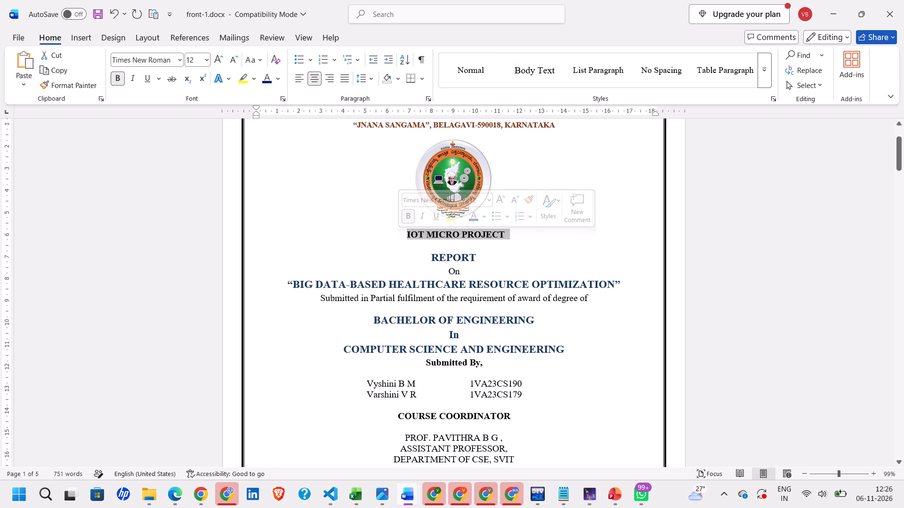
left_click(478, 260)
left_click_drag(478, 256, 443, 257)
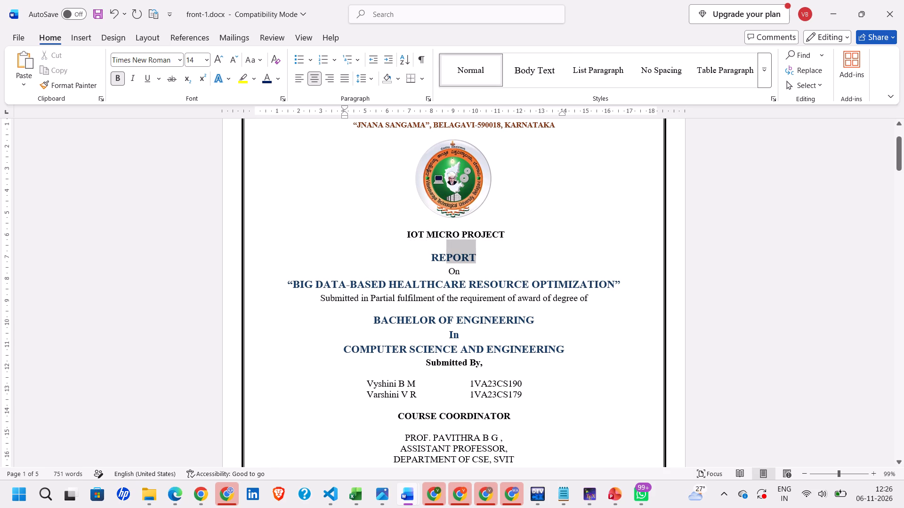
left_click_drag(443, 257, 417, 259)
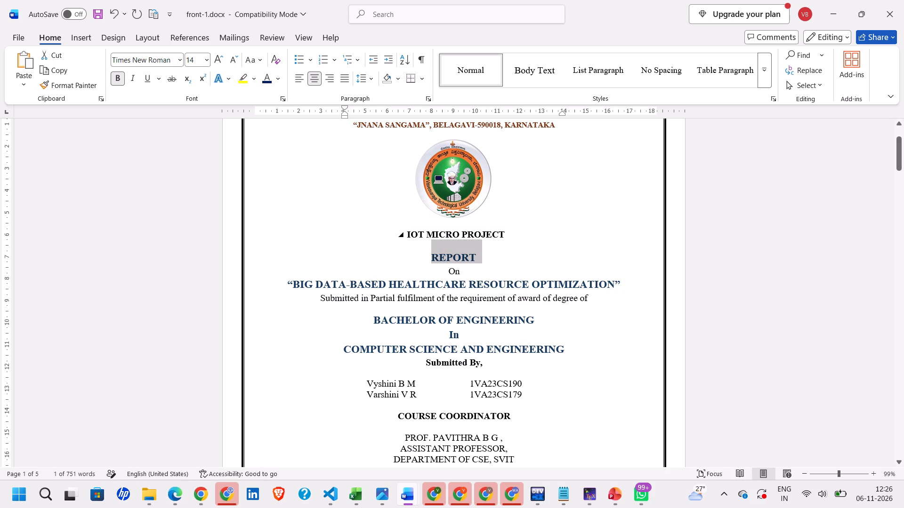
left_click(509, 234)
left_click_drag(509, 234, 403, 236)
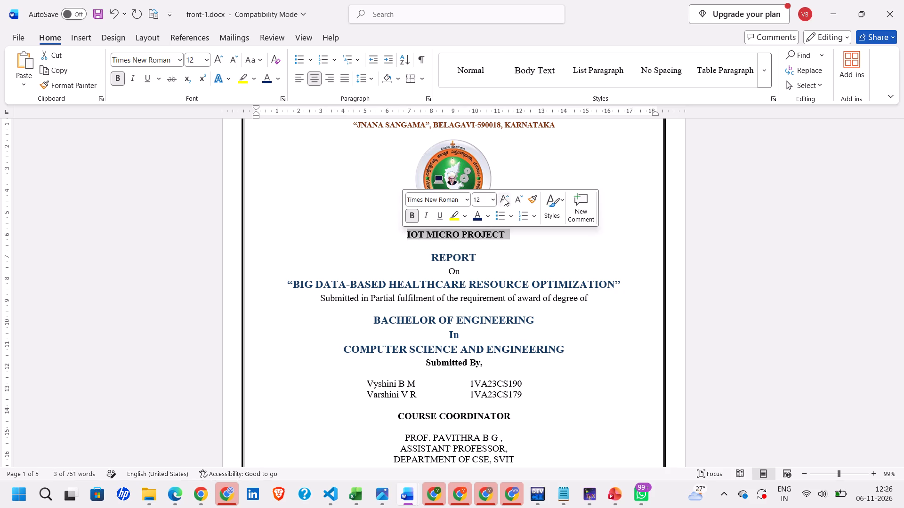
left_click(504, 198)
left_click(488, 220)
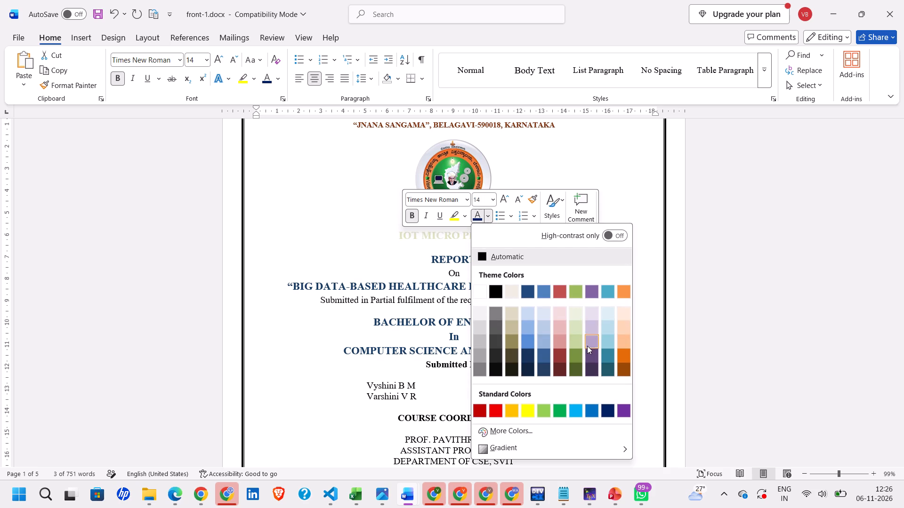
left_click(534, 289)
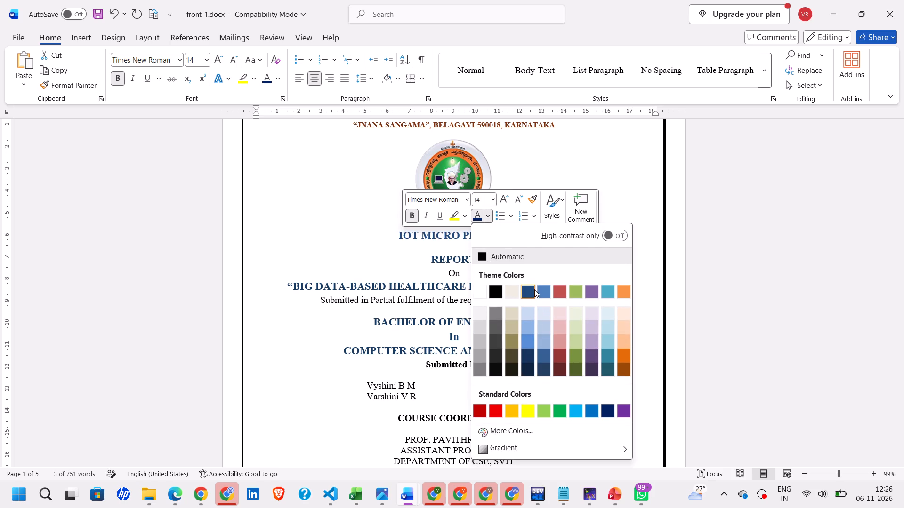
left_click(527, 253)
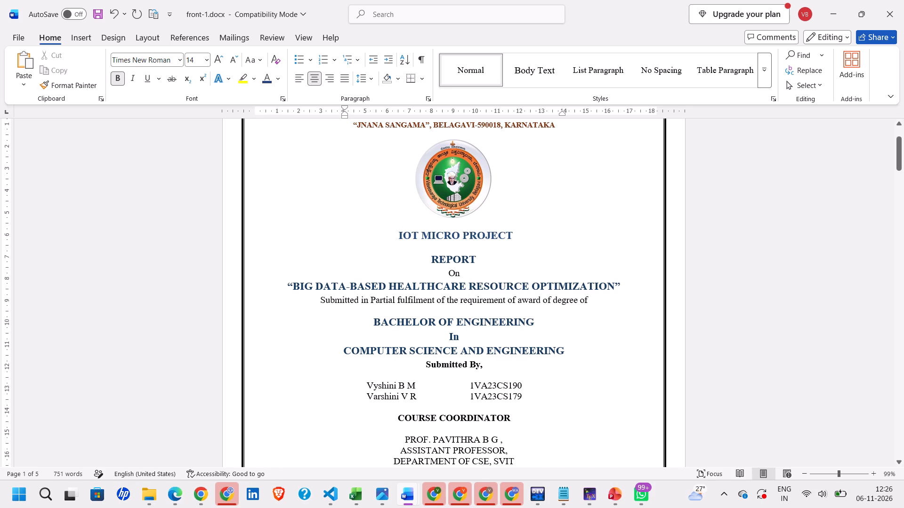
Delete the title text "BIG DATA-BASED HEALTHCARE RESOURCE OPTIMIZATION" from the cover, keeping its quotation marks.
left_click_drag(290, 286, 611, 280)
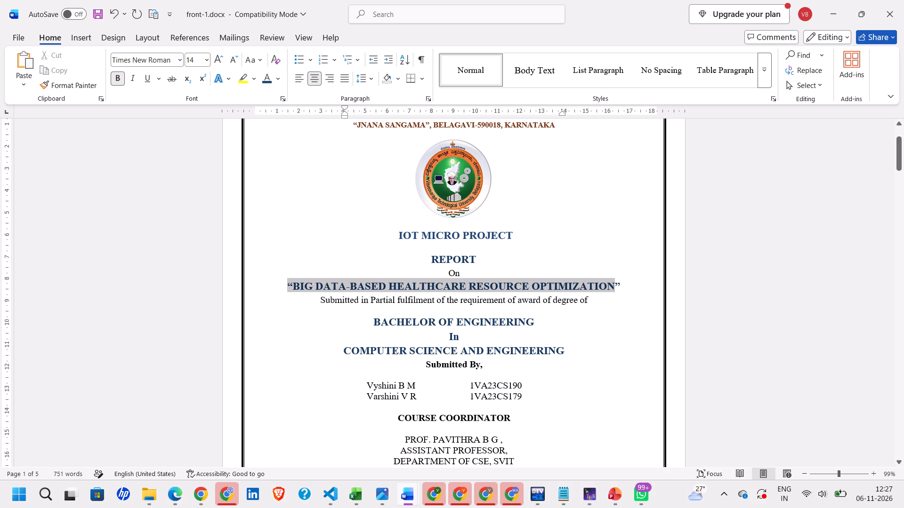
left_click_drag(611, 280, 611, 285)
left_click(611, 285)
left_click_drag(611, 285, 368, 279)
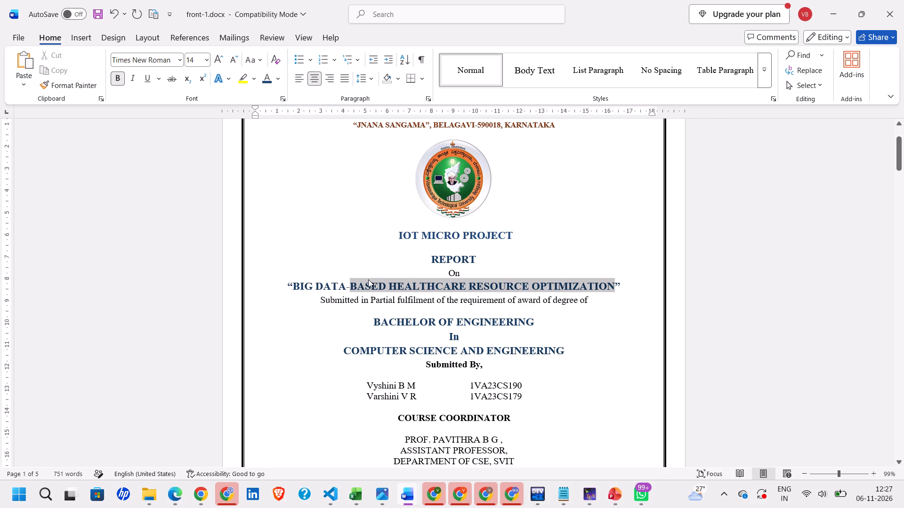
left_click_drag(368, 279, 299, 285)
key("BackSpace")
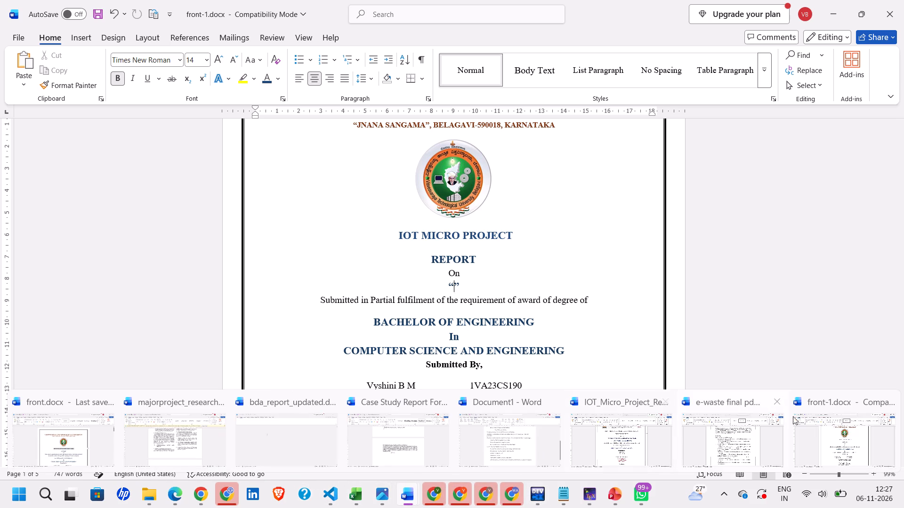
Copy the title "Develop a program to classify dry and wet waste with the Moisture sensor (DHT22)" from the IOT report and return to front-1.docx.
left_click(635, 444)
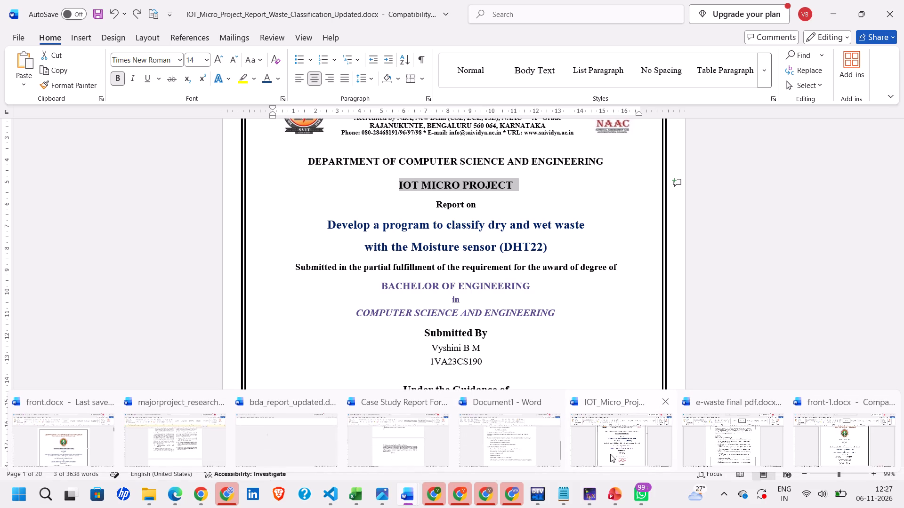
left_click(611, 454)
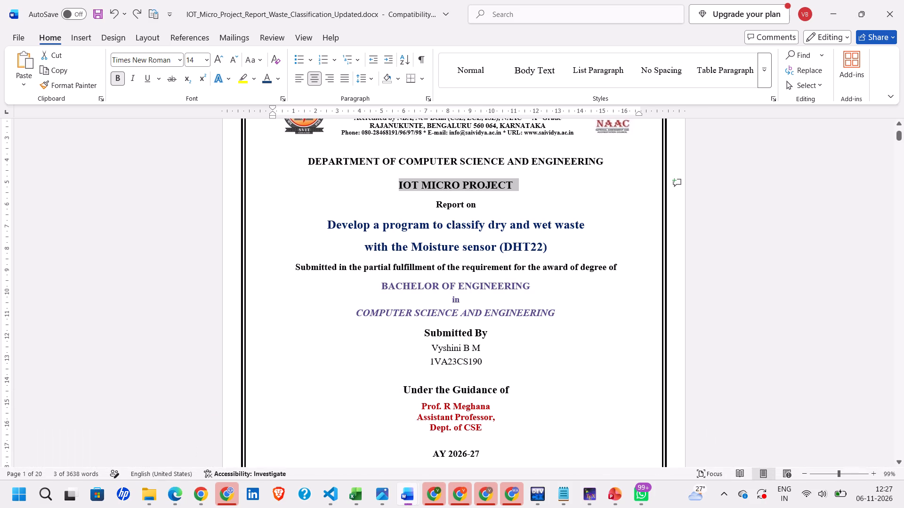
left_click_drag(327, 227, 503, 231)
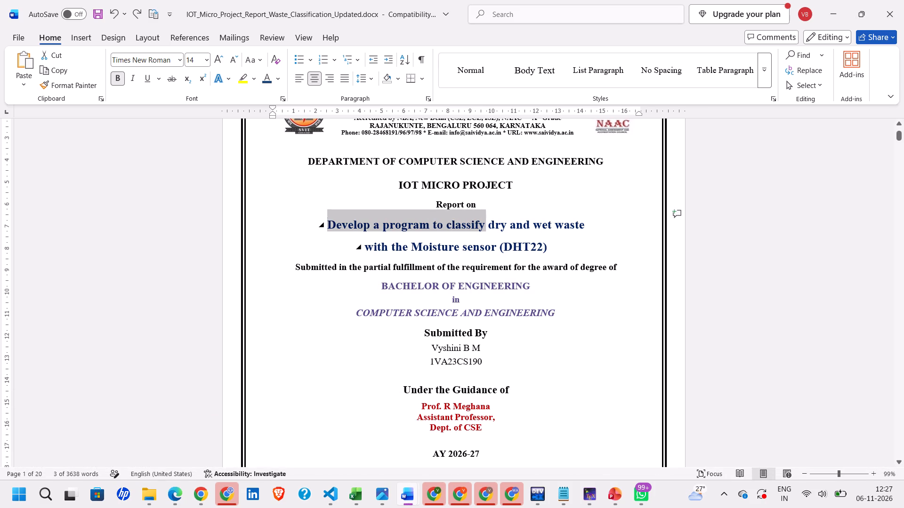
left_click_drag(503, 231, 566, 240)
key("ctrl+c")
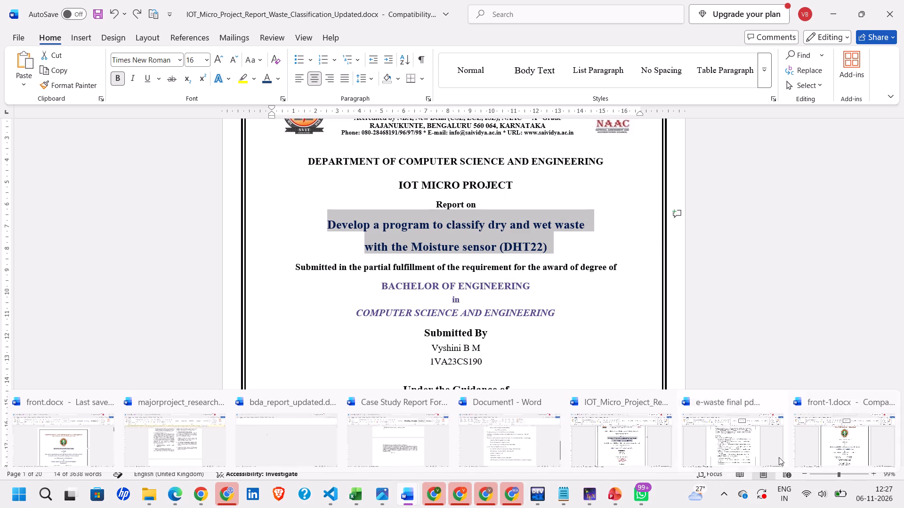
left_click(830, 451)
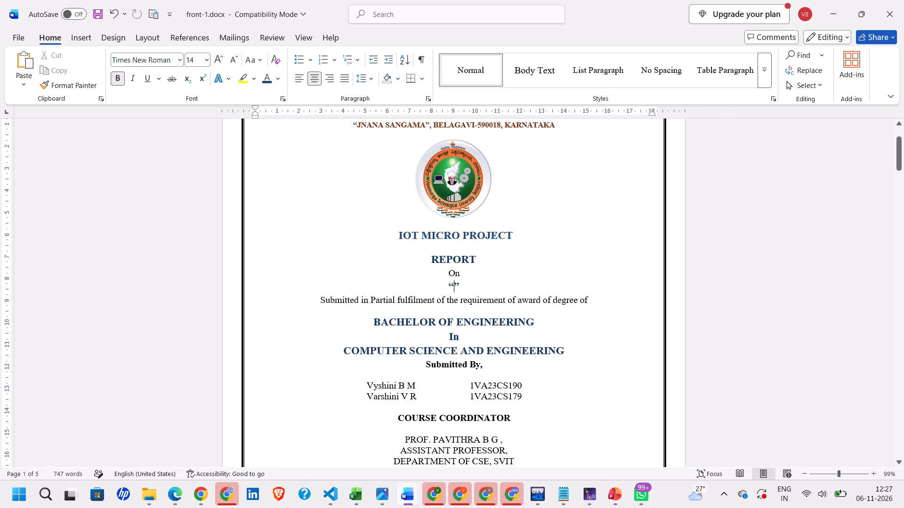
Paste the copied project title between the quotation marks on the cover and make it bold, keeping it centred.
key("ctrl+v")
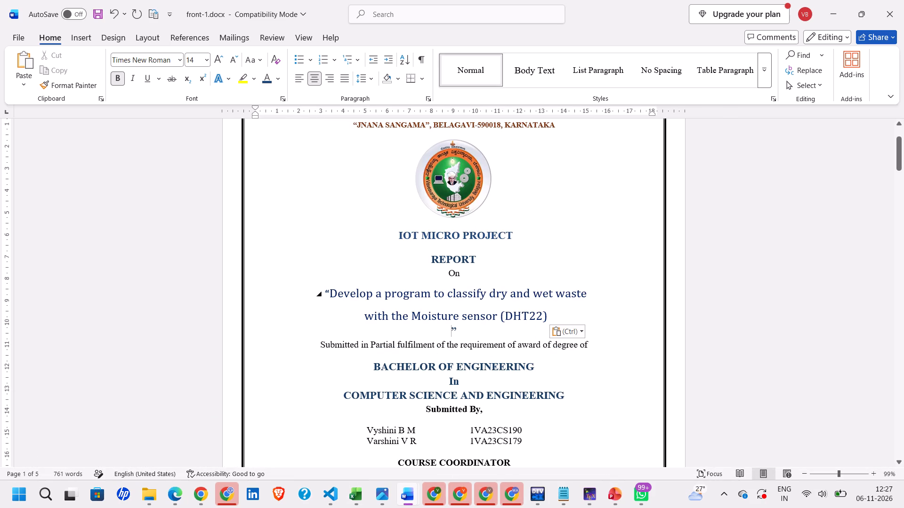
left_click_drag(331, 290, 500, 313)
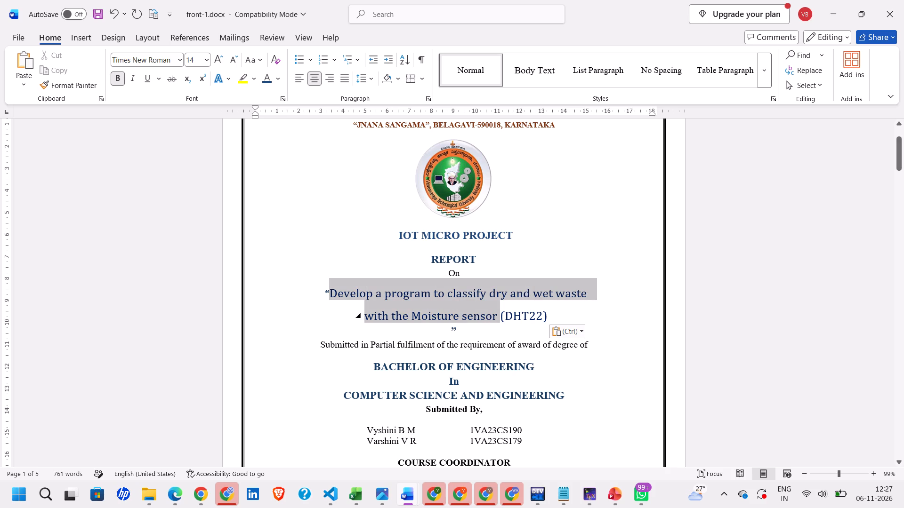
left_click_drag(500, 313, 549, 319)
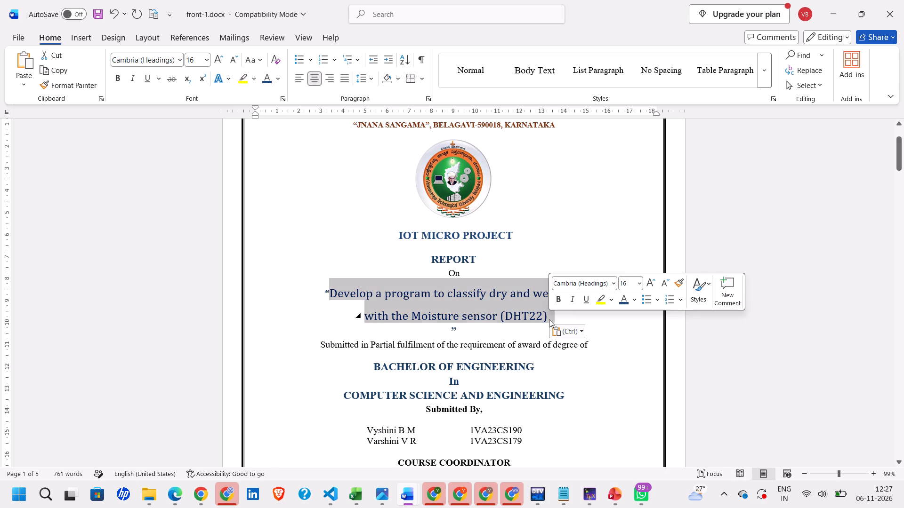
left_click(559, 298)
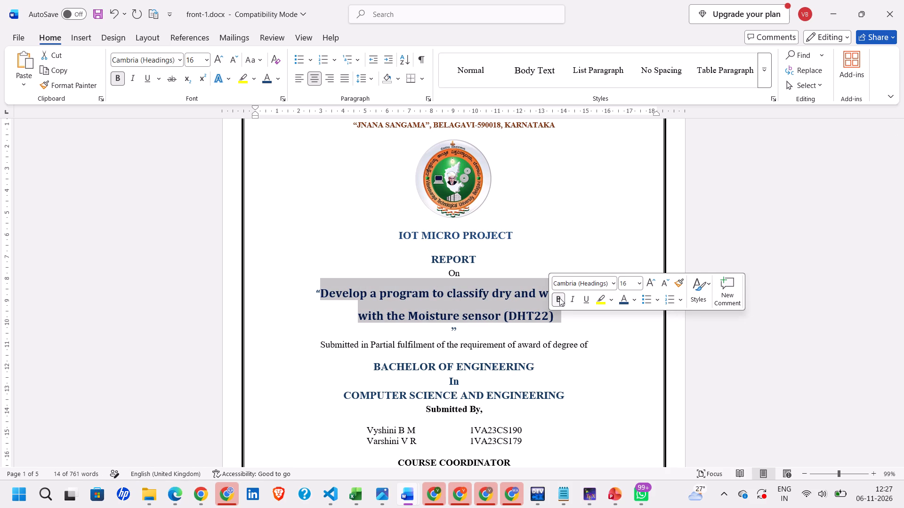
left_click(345, 73)
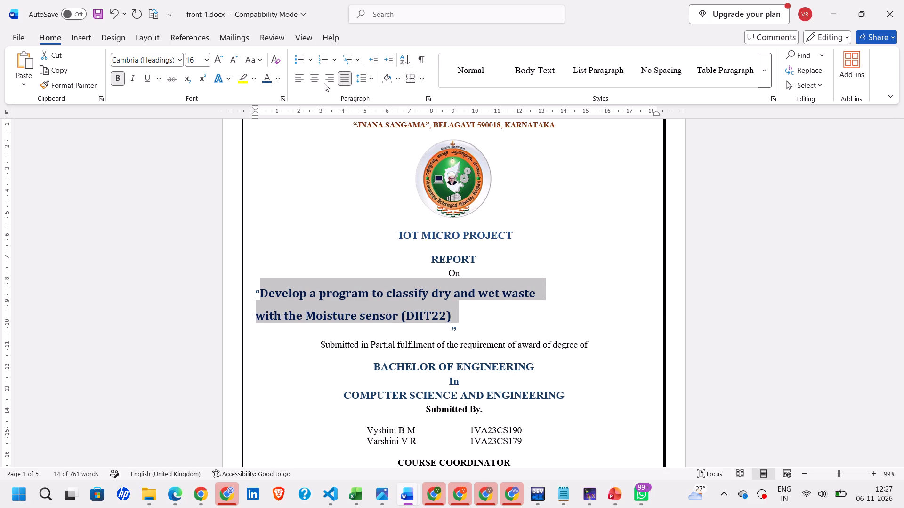
left_click(317, 81)
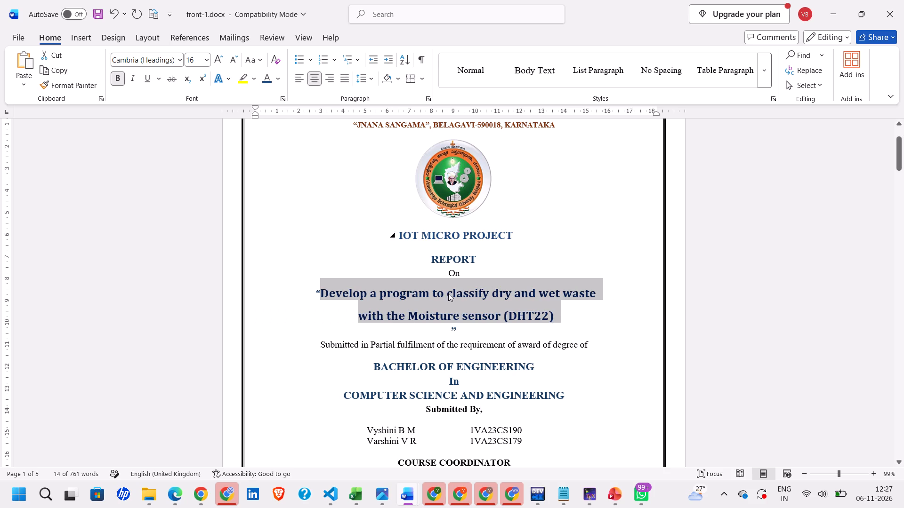
Join the closing quotation mark to the end of the title's second line, after "(DHT22)".
left_click(450, 330)
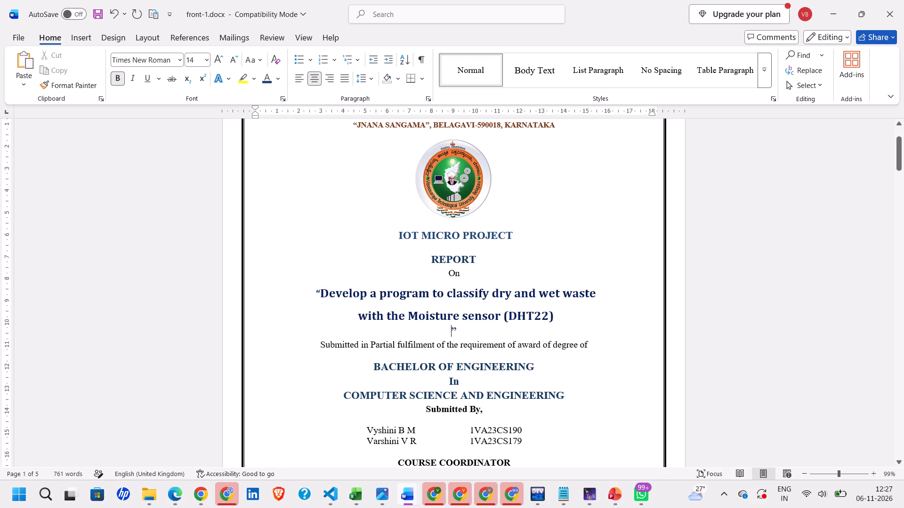
key("BackSpace")
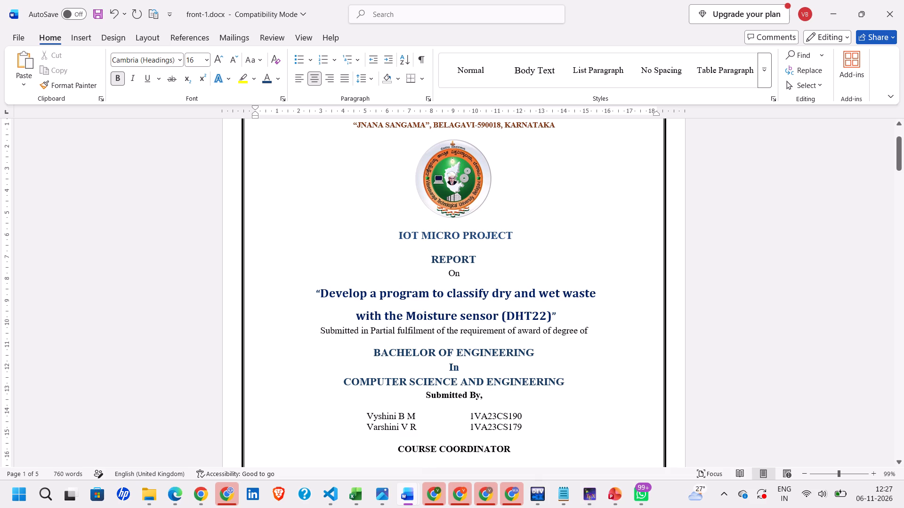
Insert two blank lines between the project title and the "Submitted in Partial fulfilment" line.
left_click(560, 314)
key("Return")
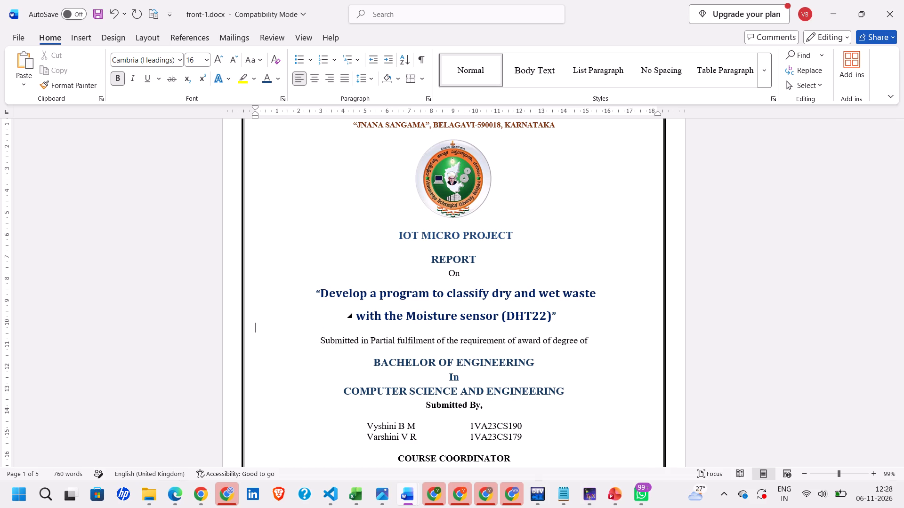
key("Return")
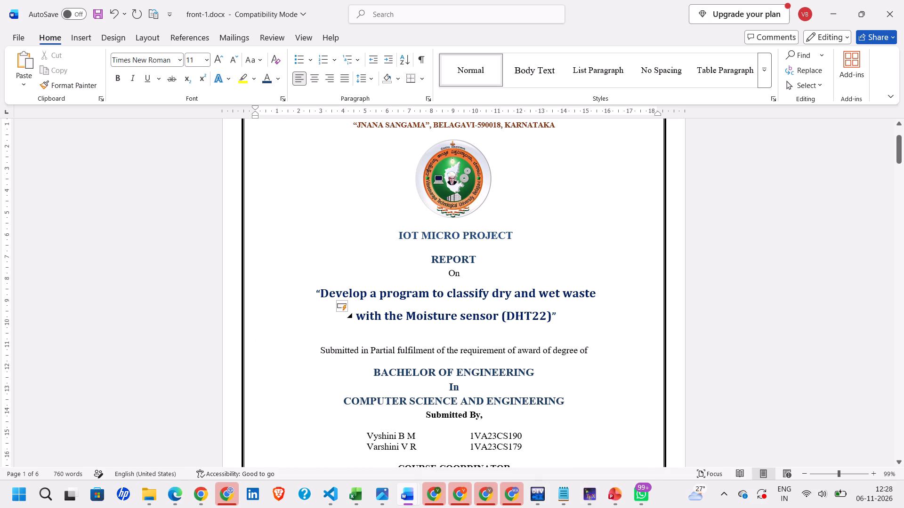
Format the word "On" below "REPORT" as bold in the dark blue theme colour.
scroll(652, 342, "down", 3)
scroll(652, 342, "up", 2)
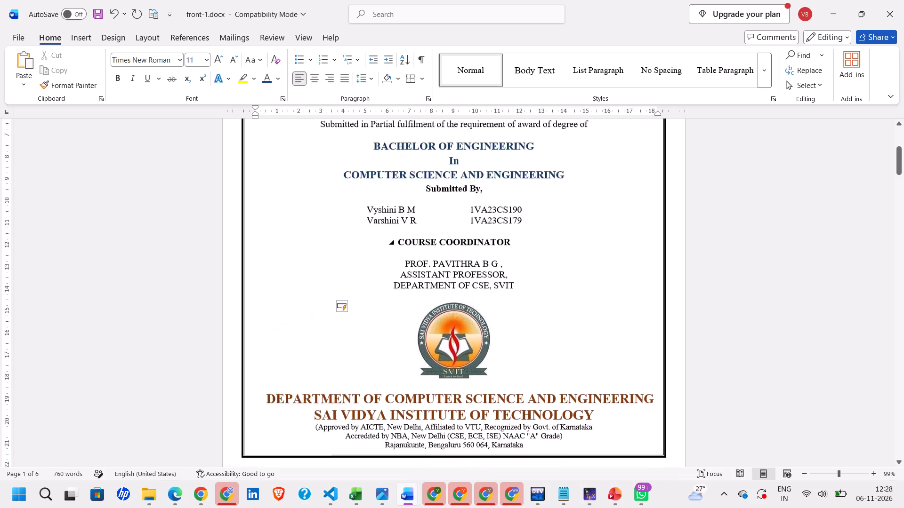
scroll(652, 342, "up", 1)
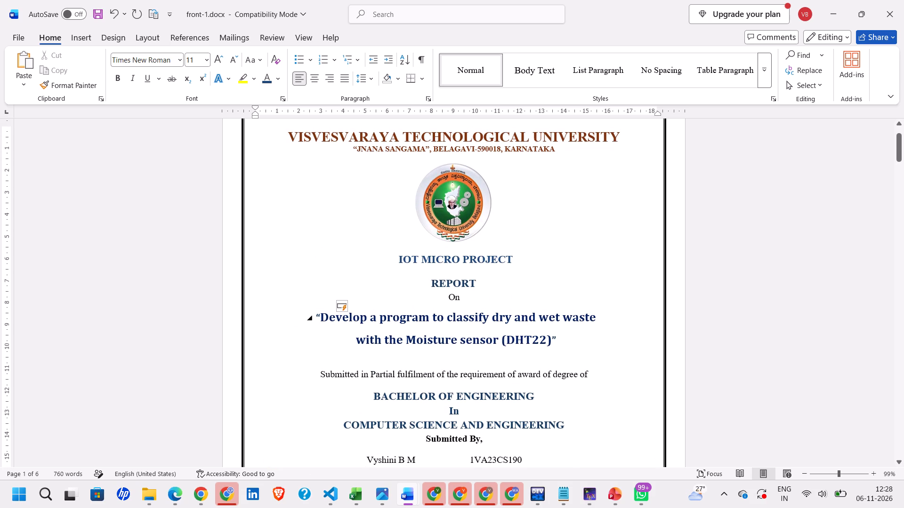
left_click_drag(444, 295, 469, 298)
left_click(476, 283)
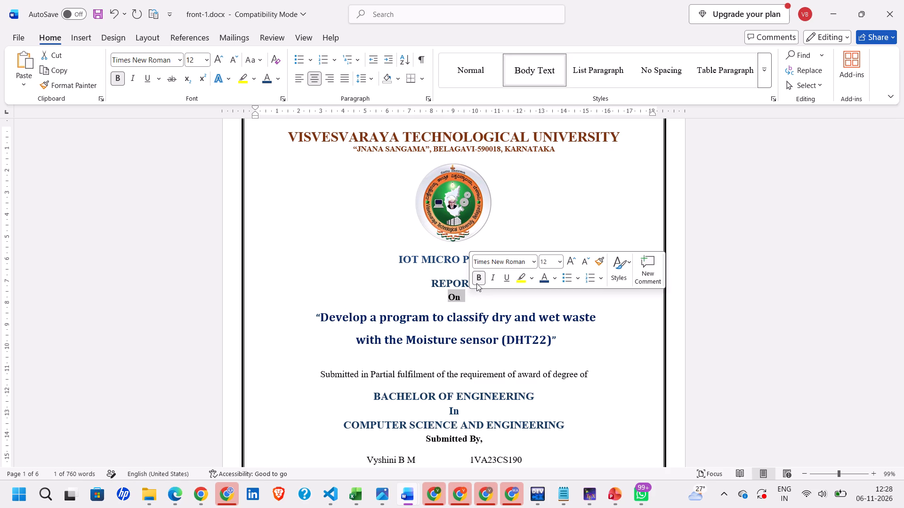
left_click(557, 274)
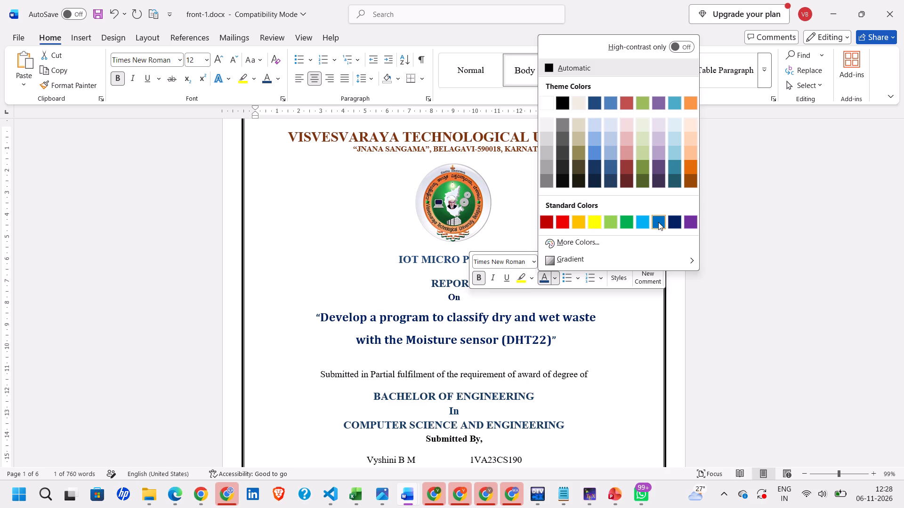
left_click(593, 105)
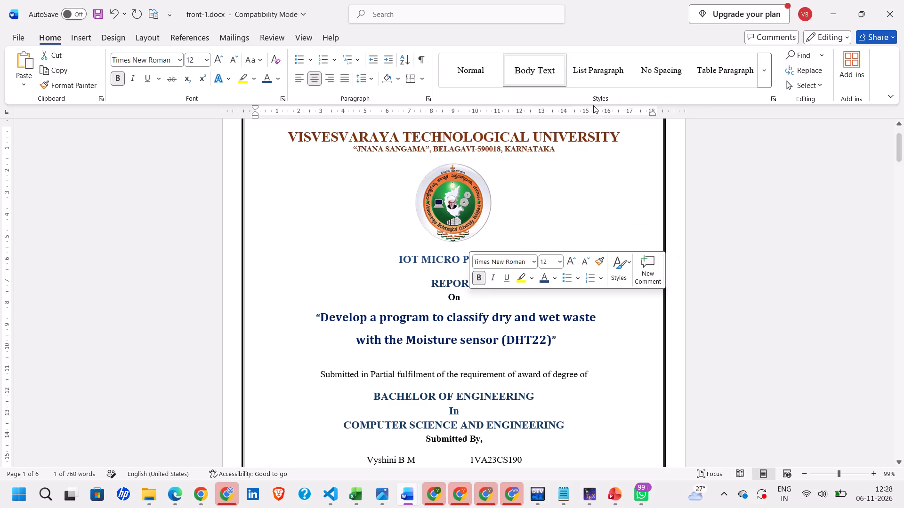
Move "On" up onto the "REPORT" line, separated from it by a space.
left_click(444, 297)
key("BackSpace")
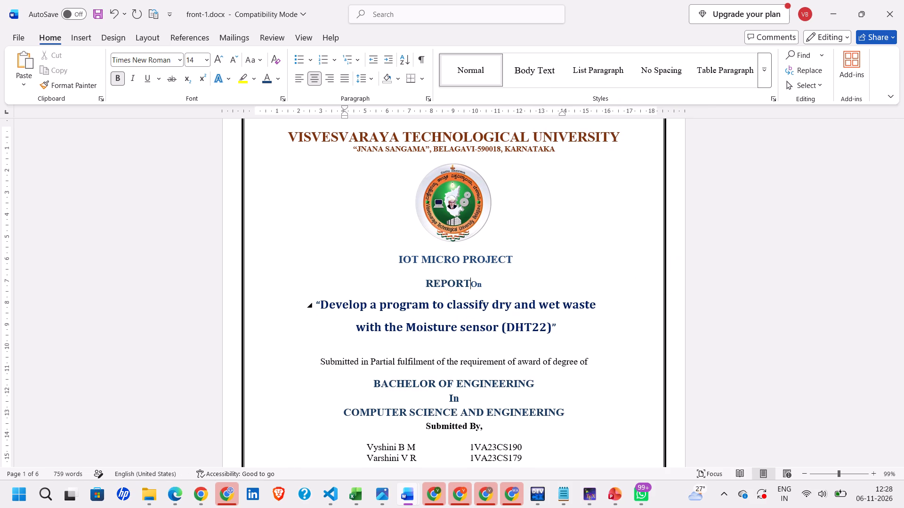
key("space")
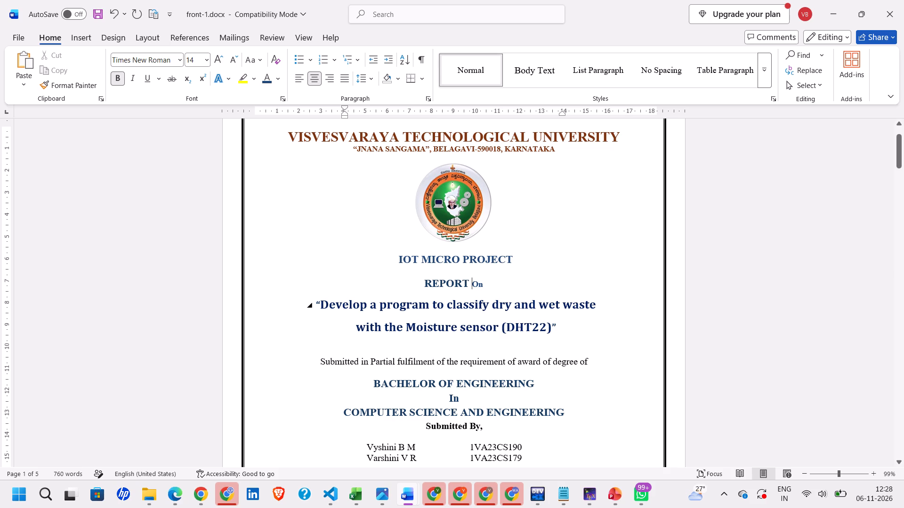
Replace the word "On" after "REPORT" with uppercase "ON".
left_click_drag(490, 283, 474, 285)
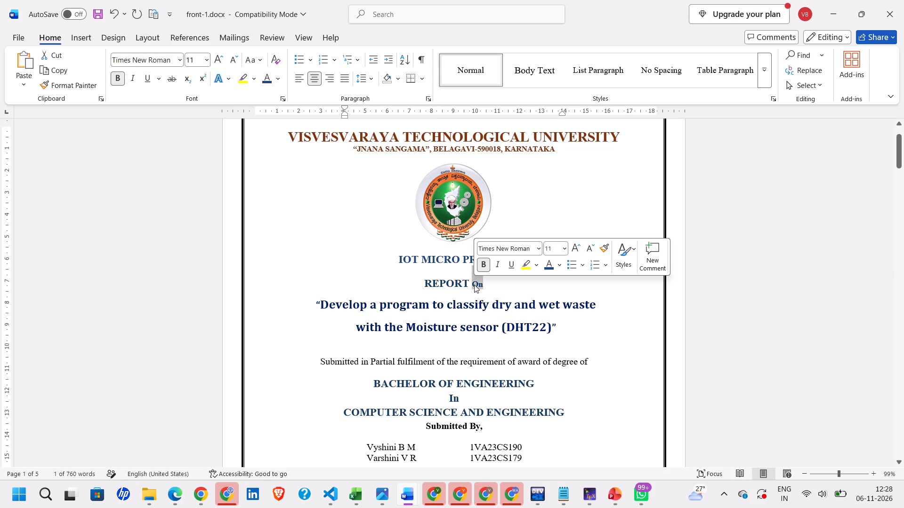
left_click(490, 286)
key("BackSpace")
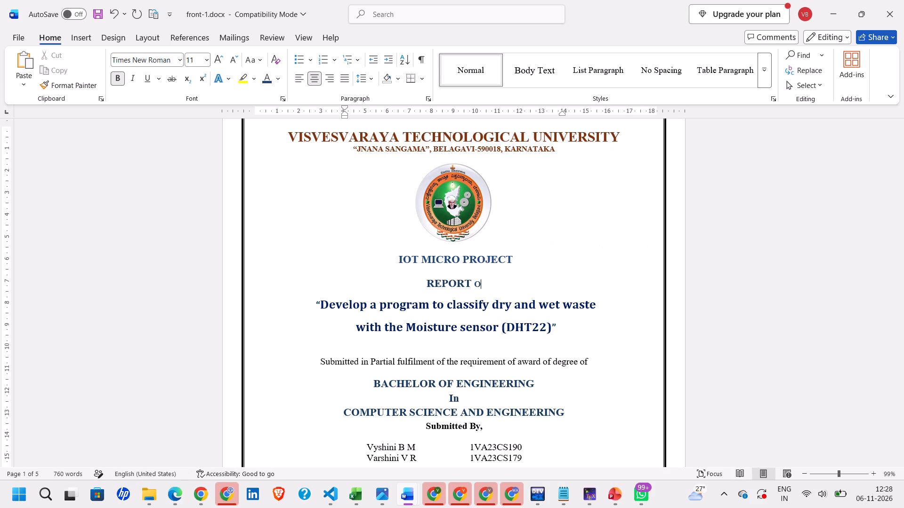
key("BackSpace")
key("ctrl+o")
key("ctrl+n")
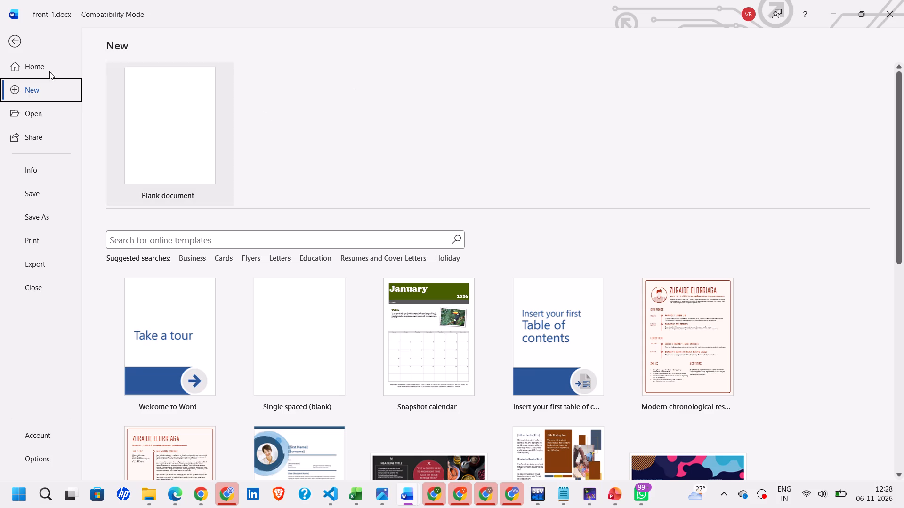
left_click(13, 43)
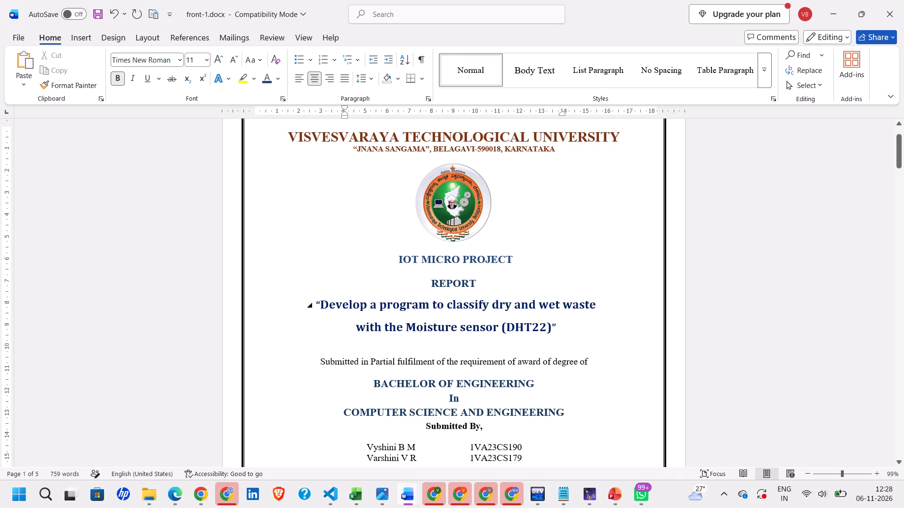
type("ON")
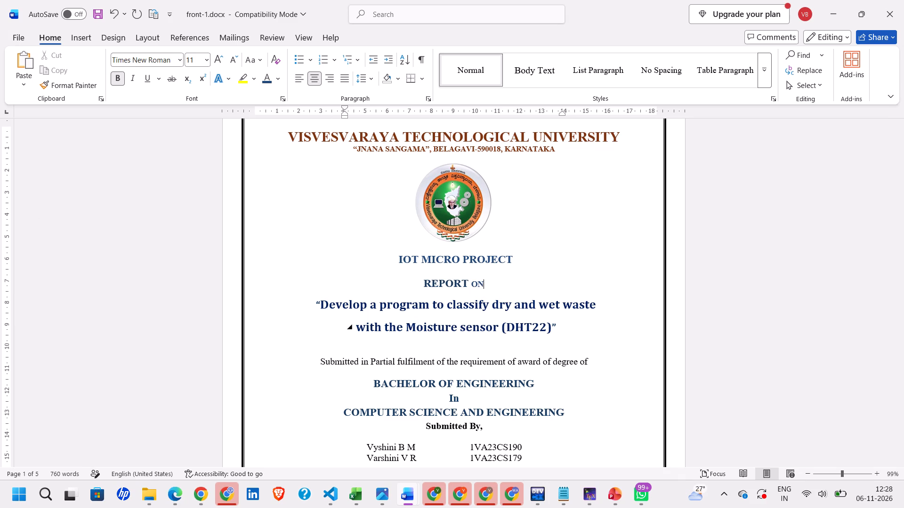
Increase the font size of "ON" to 14 pt to match "REPORT".
left_click_drag(487, 285, 475, 282)
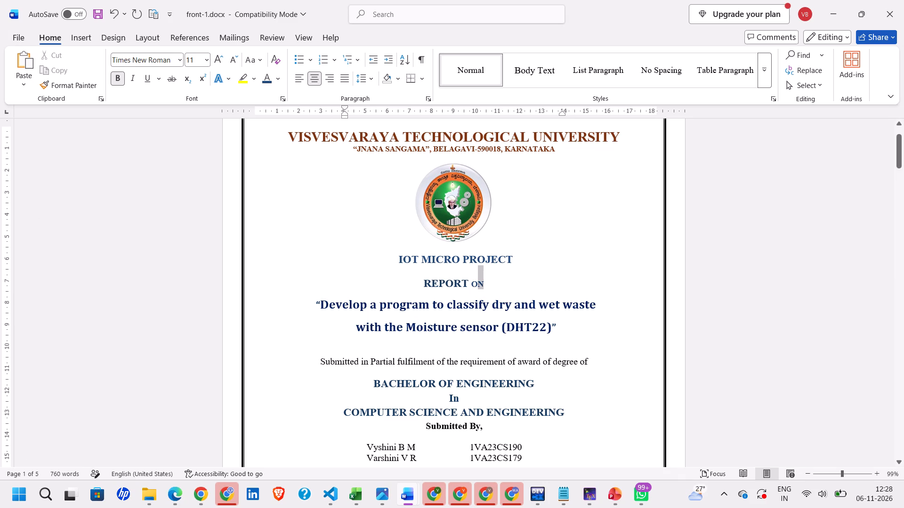
left_click_drag(475, 282, 467, 280)
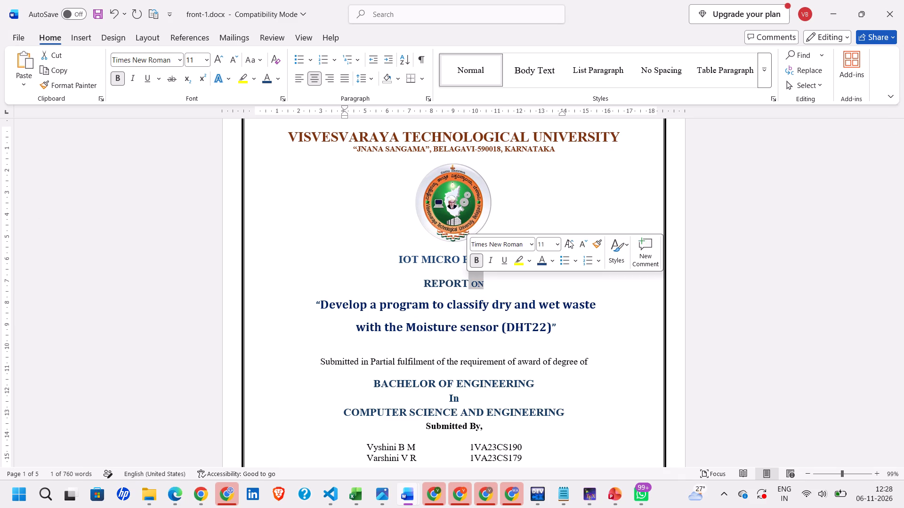
double_click(568, 240)
left_click(568, 240)
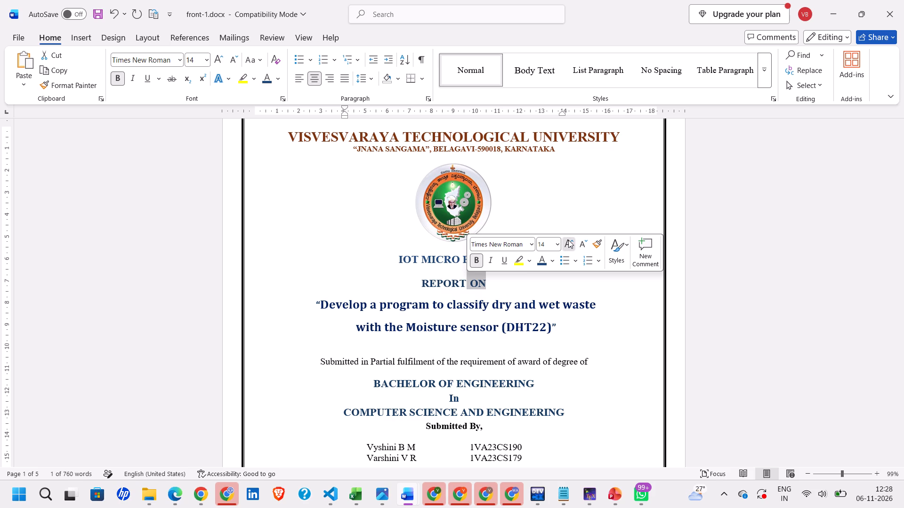
left_click(579, 245)
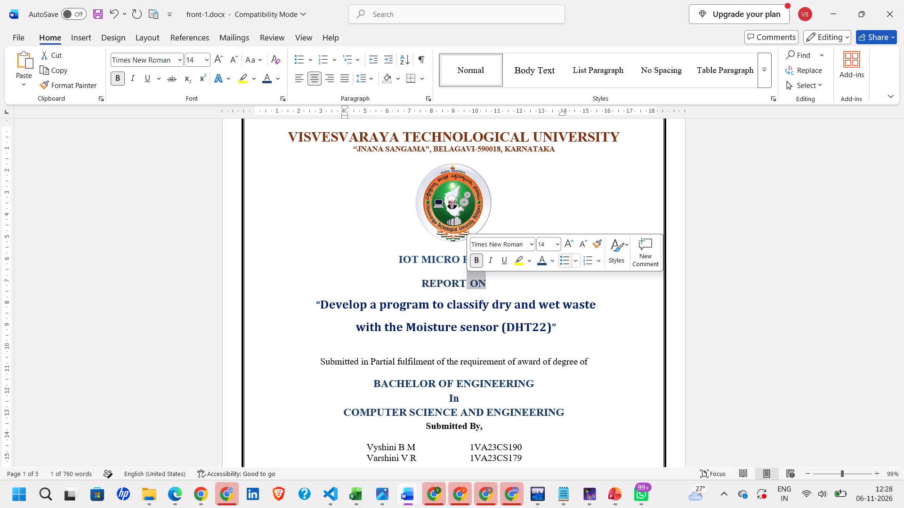
left_click(566, 277)
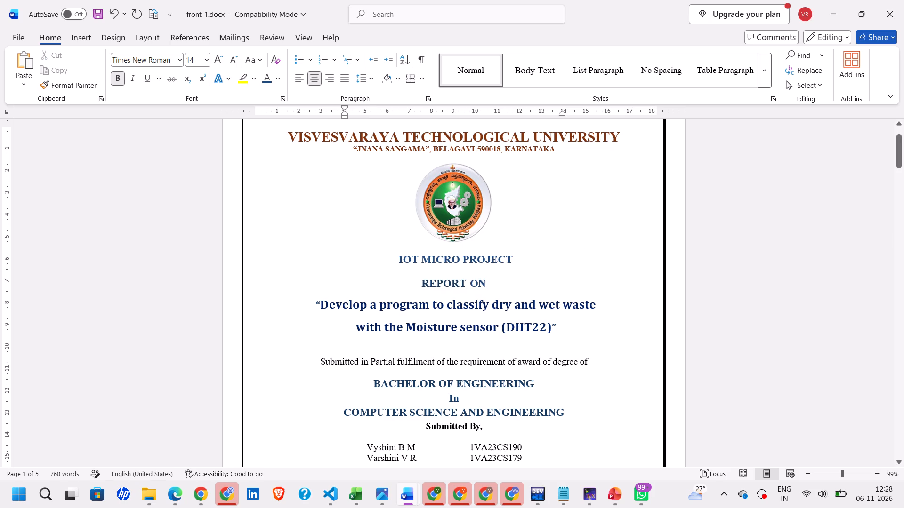
Recolour "ON" in a darker shade of the dark blue theme colour.
left_click_drag(487, 282, 468, 282)
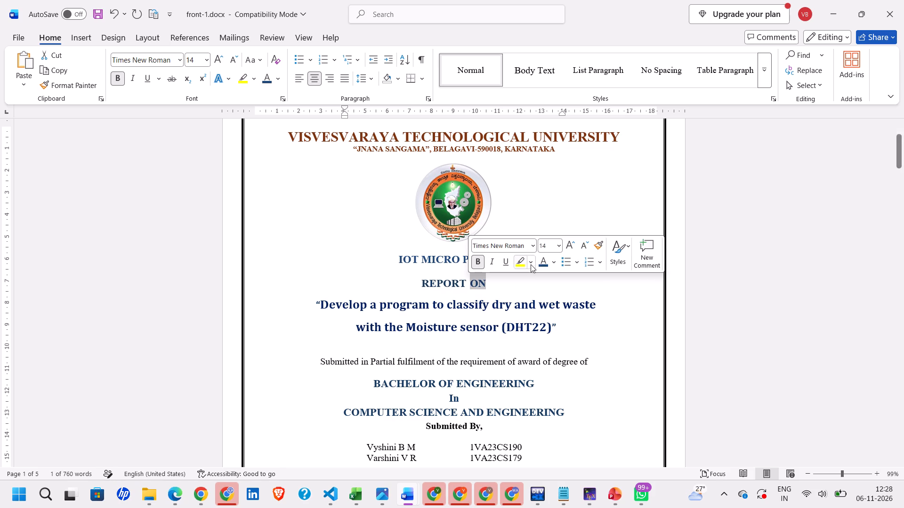
left_click(554, 261)
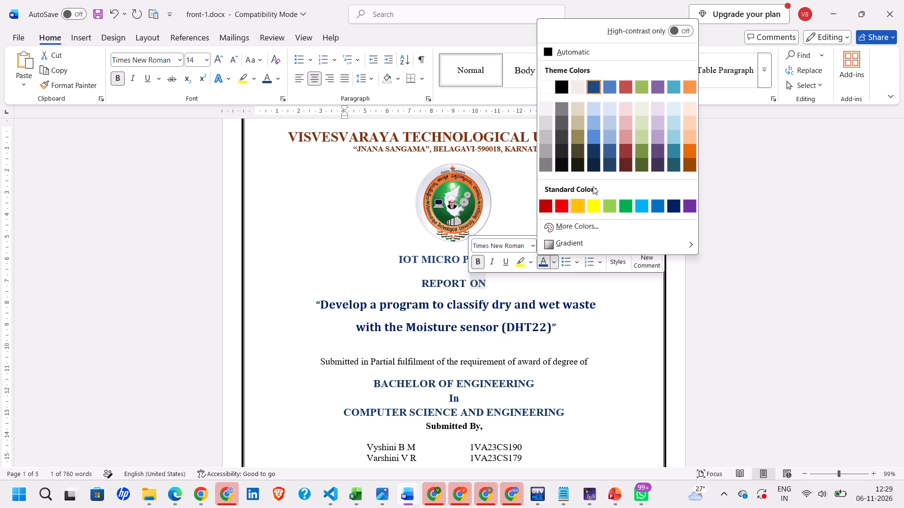
left_click(589, 152)
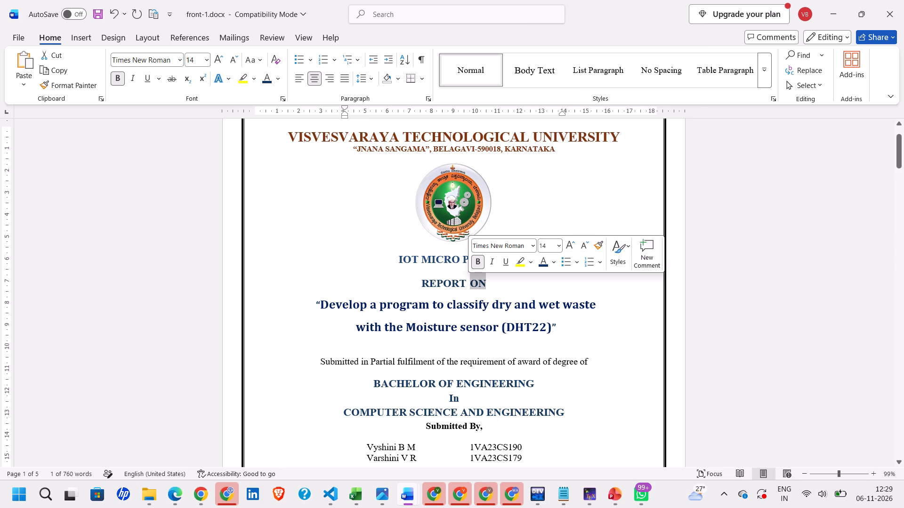
left_click(359, 270)
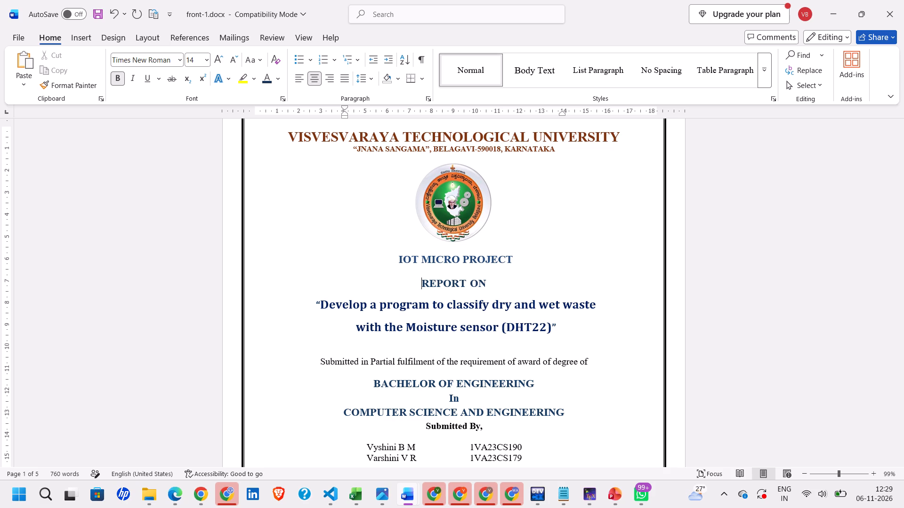
scroll(359, 270, "down", 3)
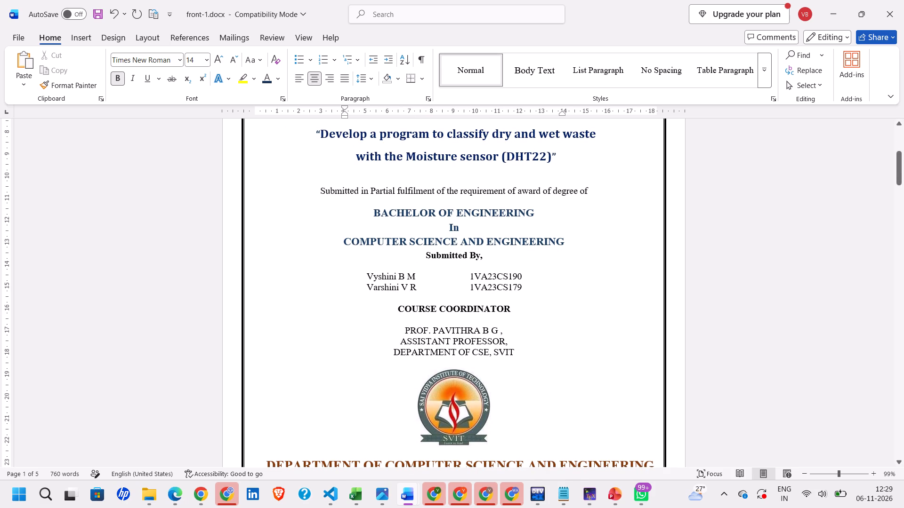
left_click_drag(522, 288, 361, 288)
key("BackSpace")
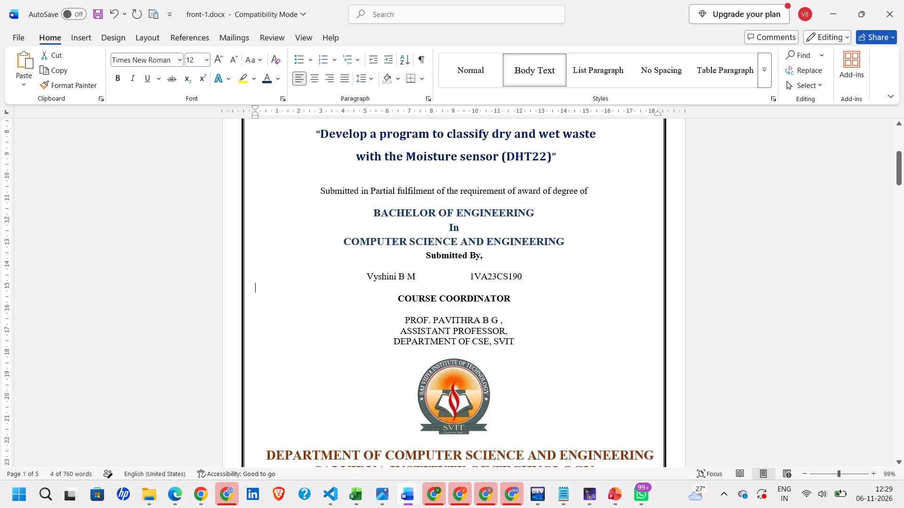
Insert a blank line above the "Submitted By," heading on the cover page.
left_click(427, 253)
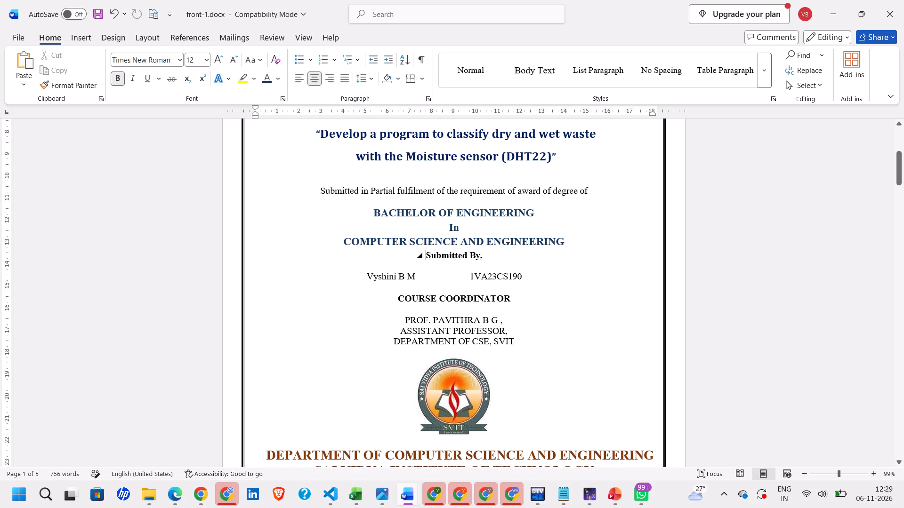
key("Return")
Replace the "COURSE COORDINATOR" heading with "Under the guidance of,".
left_click_drag(515, 312, 391, 329)
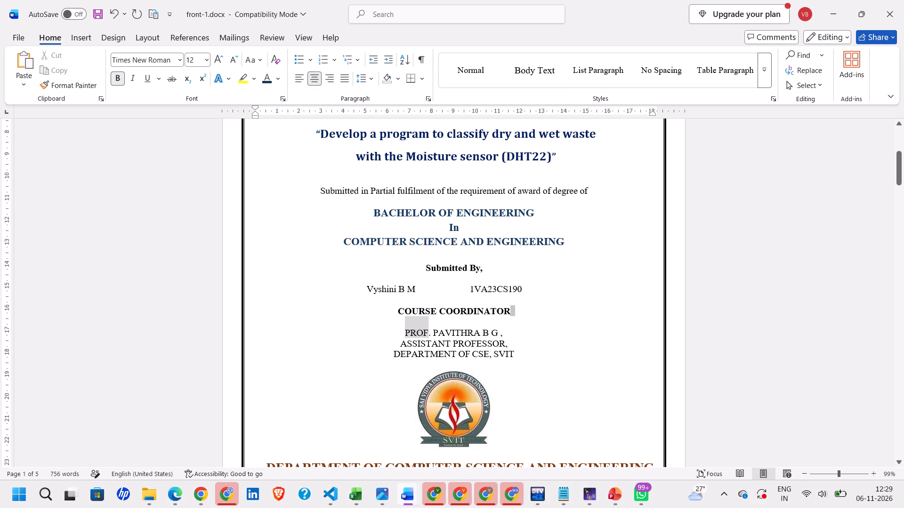
left_click_drag(391, 329, 387, 315)
key("BackSpace")
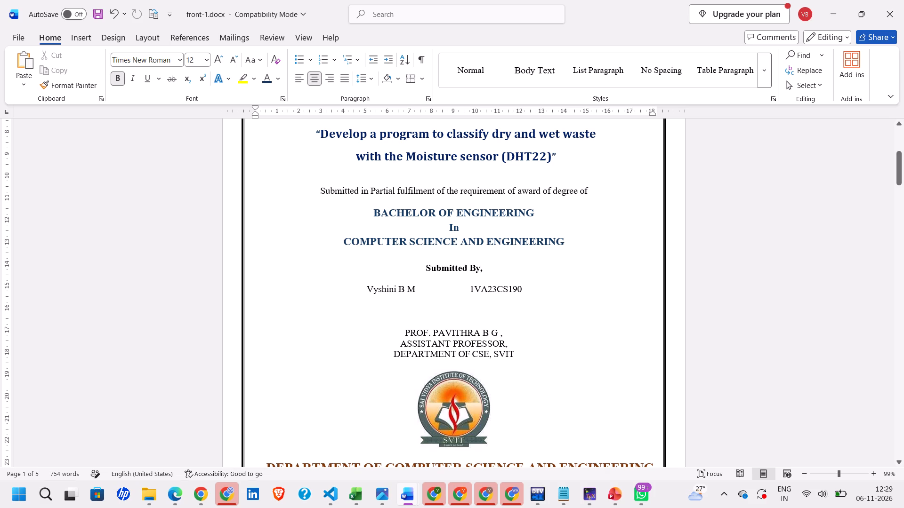
type("UNDER")
key("BackSpace")
key("BackSpace")
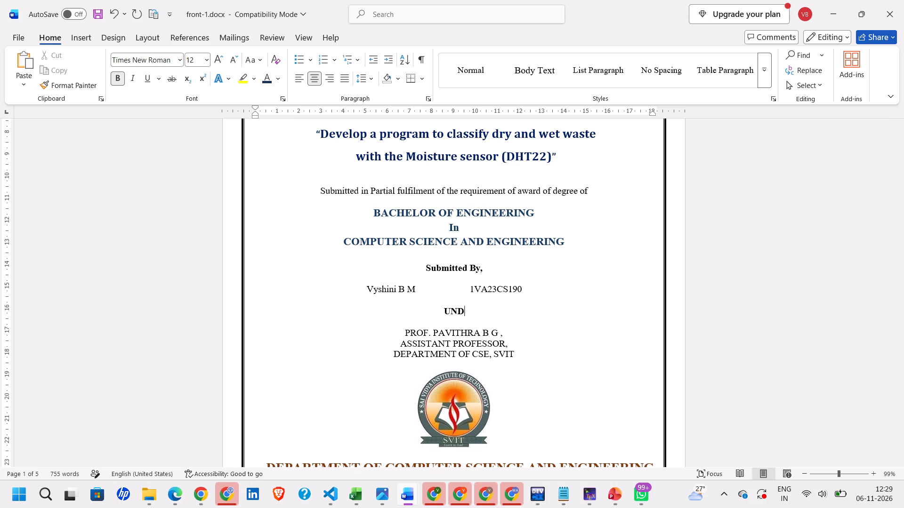
key("BackSpace")
key("BackSpace")
type("nder the guidance of,")
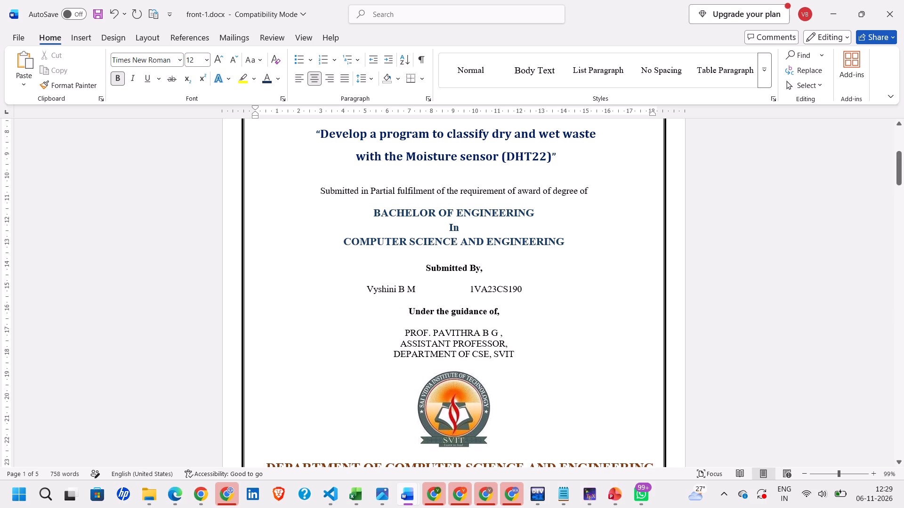
Cut the course coordinator's name, title and department lines below "Under the guidance of,".
left_click_drag(406, 330, 523, 353)
key("ctrl+x")
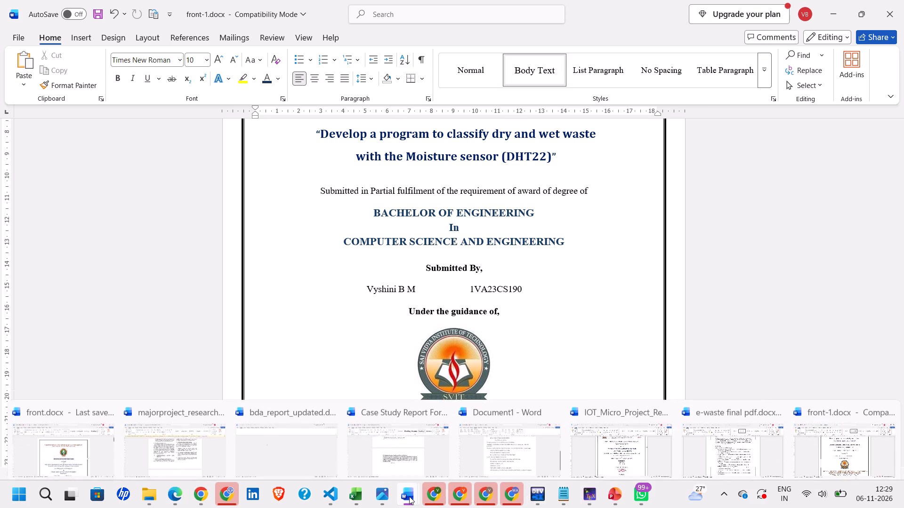
Copy the guide's name, title and department from IOT_Micro_Project_Report_Waste_Classification_Updated.docx to a new line below "Under the guidance of," in front-1.docx.
left_click(630, 452)
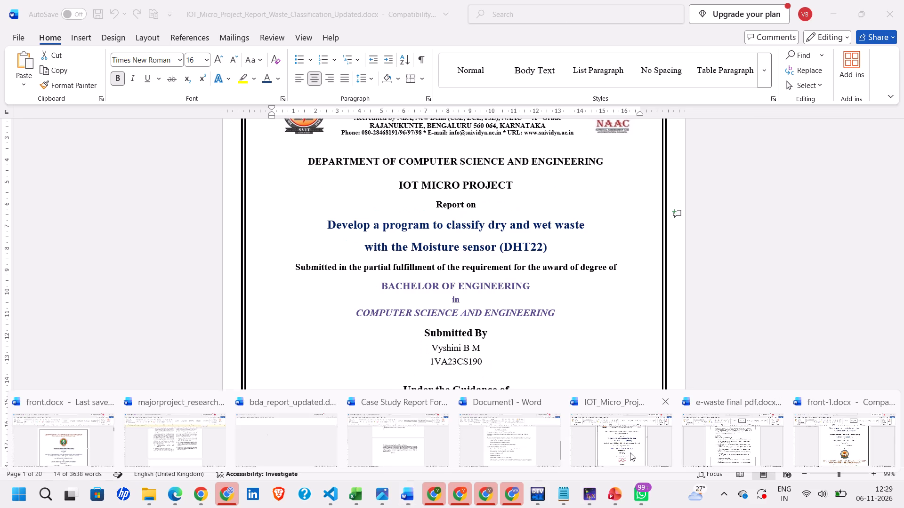
scroll(508, 397, "down", 1)
scroll(508, 397, "up", 1, "ctrl")
scroll(508, 397, "down", 1, "ctrl")
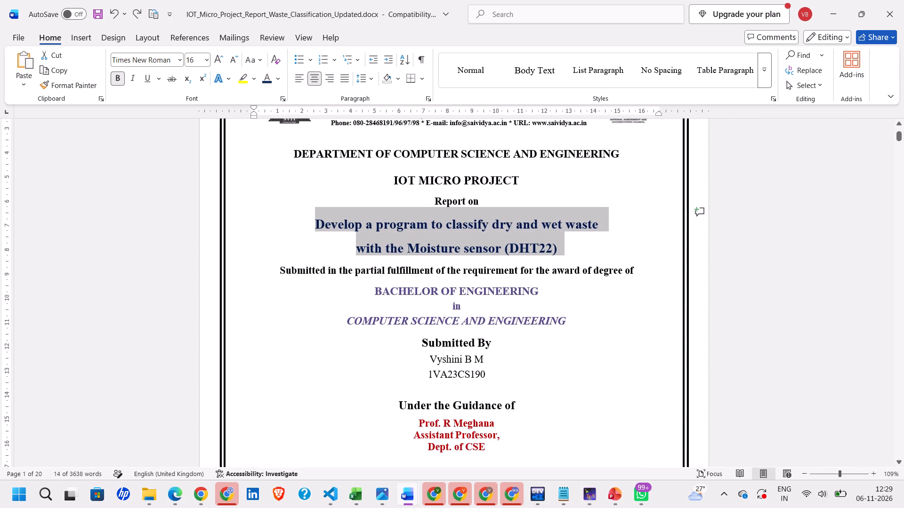
left_click_drag(418, 423, 484, 452)
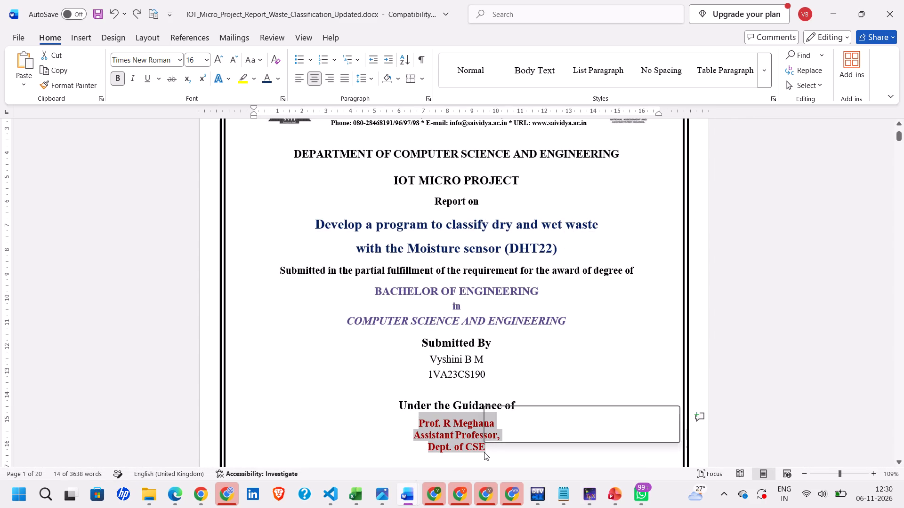
key("ctrl+c")
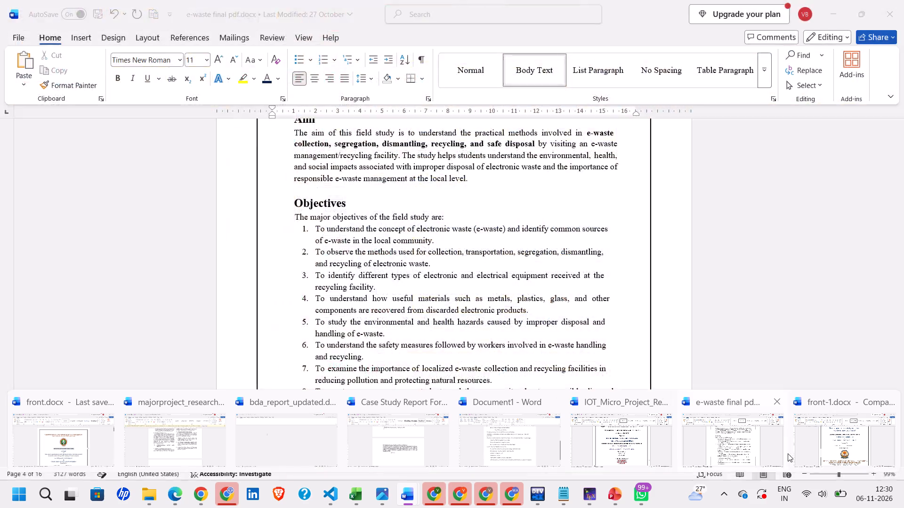
left_click(820, 449)
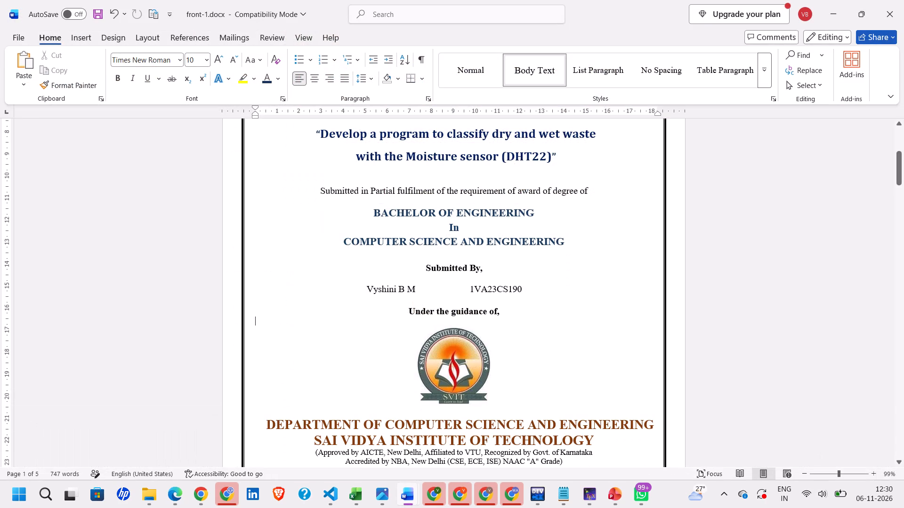
left_click(504, 316)
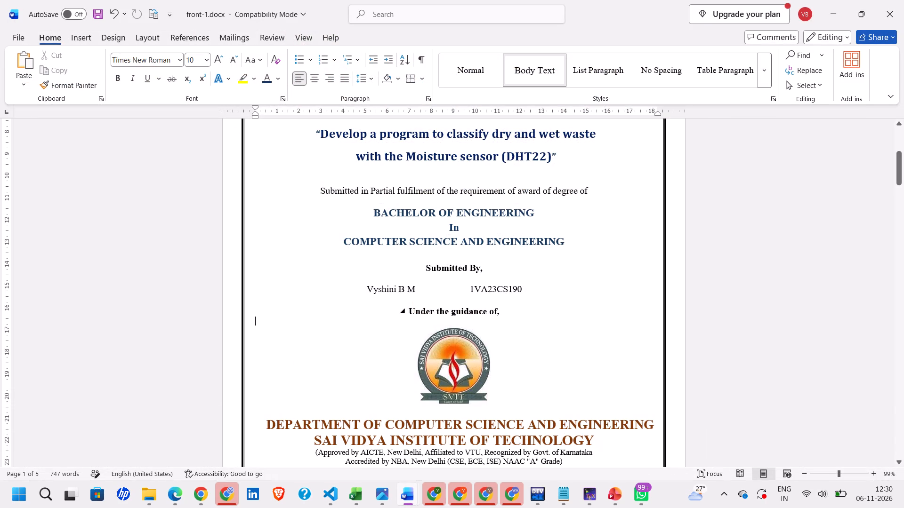
left_click(505, 310)
key("Return")
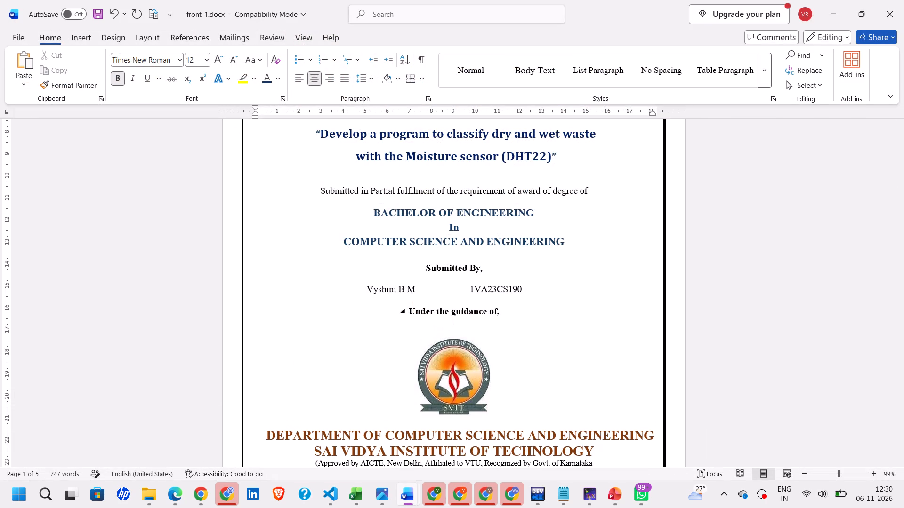
key("ctrl+v")
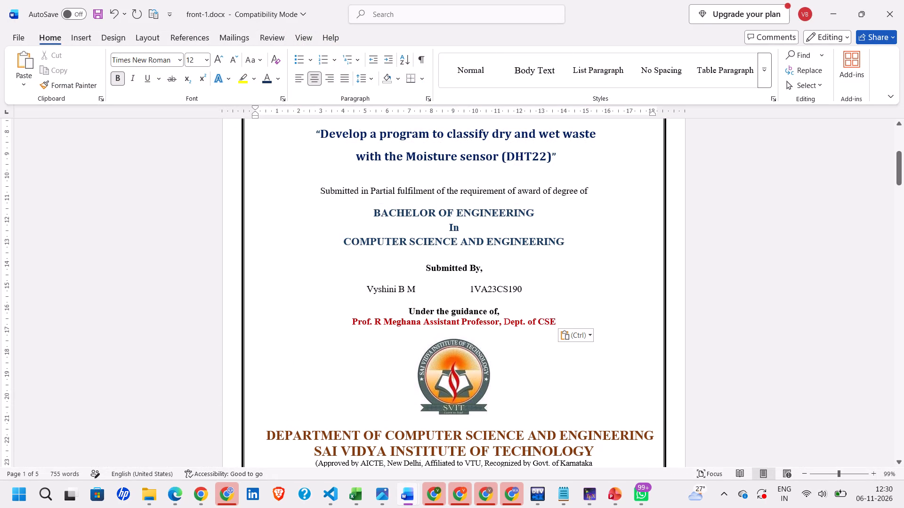
Break the pasted guide details after the guide's name so that "Assistant Professor," starts a new line.
left_click(420, 322)
key("Return")
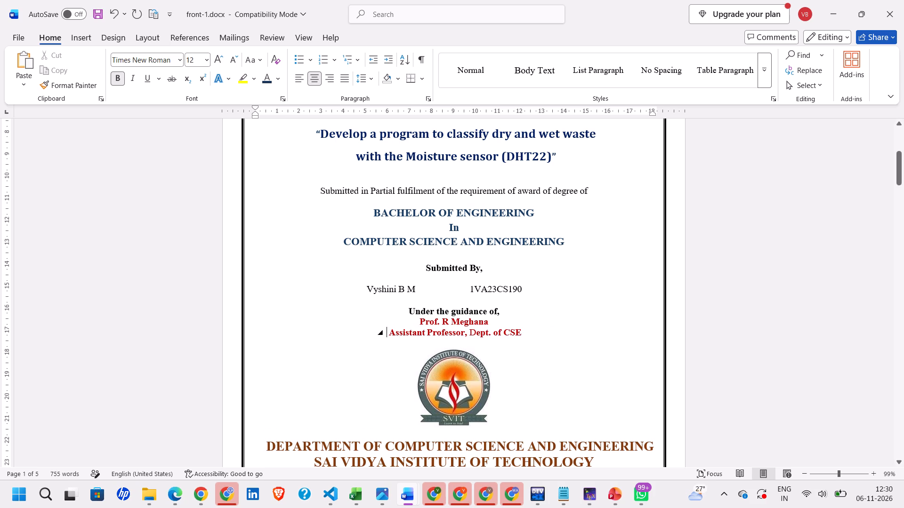
Break the guide's title line so that "Dept. of CSE" starts on its own line.
left_click(467, 333)
key("Return")
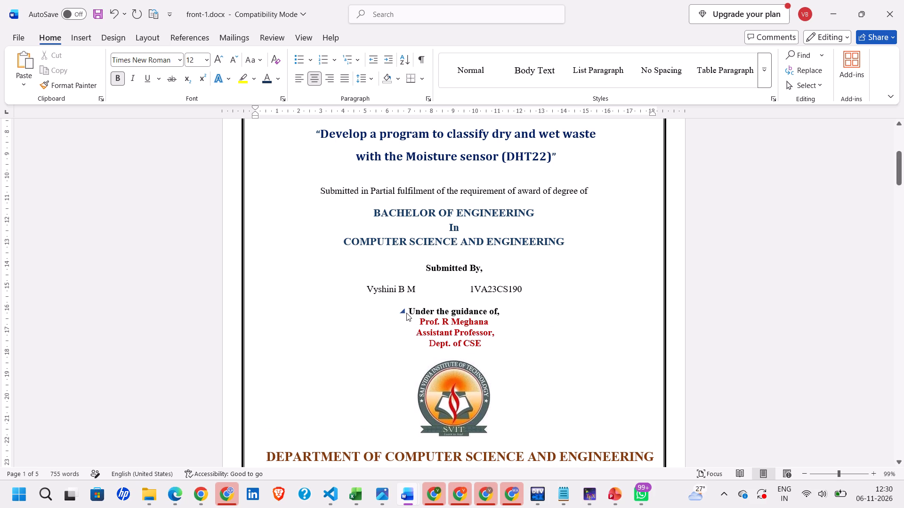
Increase the font size of "Under the guidance of," and the guide's name, title and department lines to 14.
left_click_drag(410, 314, 479, 348)
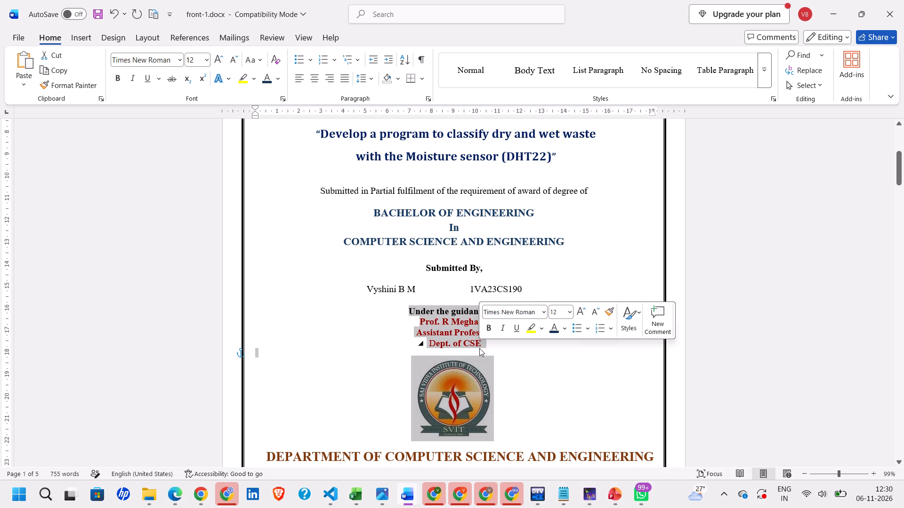
left_click(431, 333)
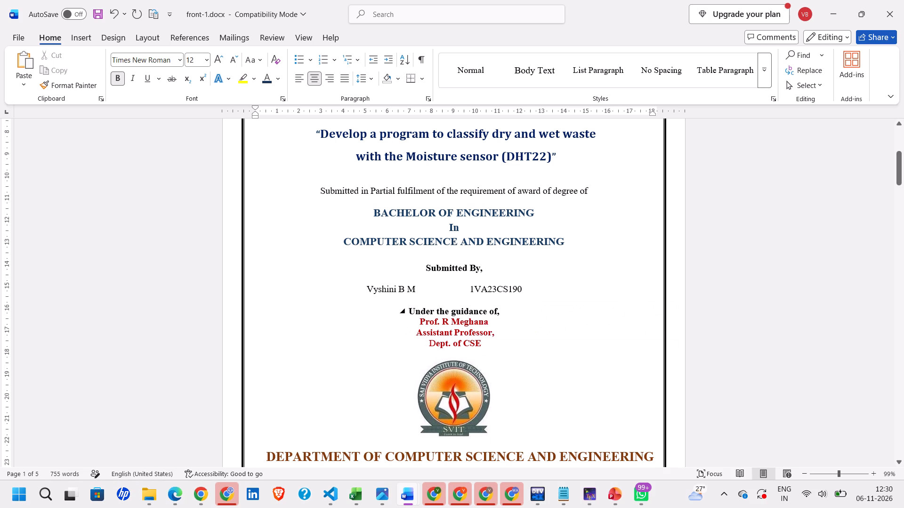
left_click_drag(410, 313, 491, 341)
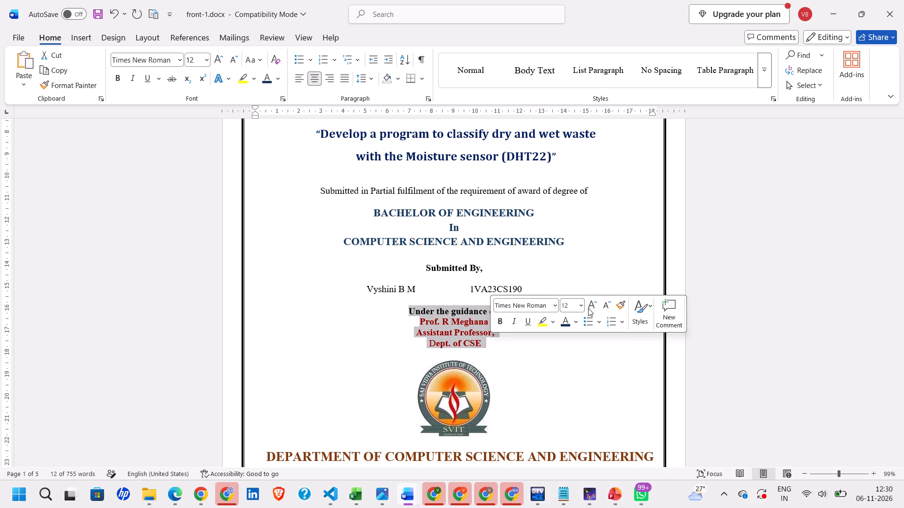
left_click(591, 309)
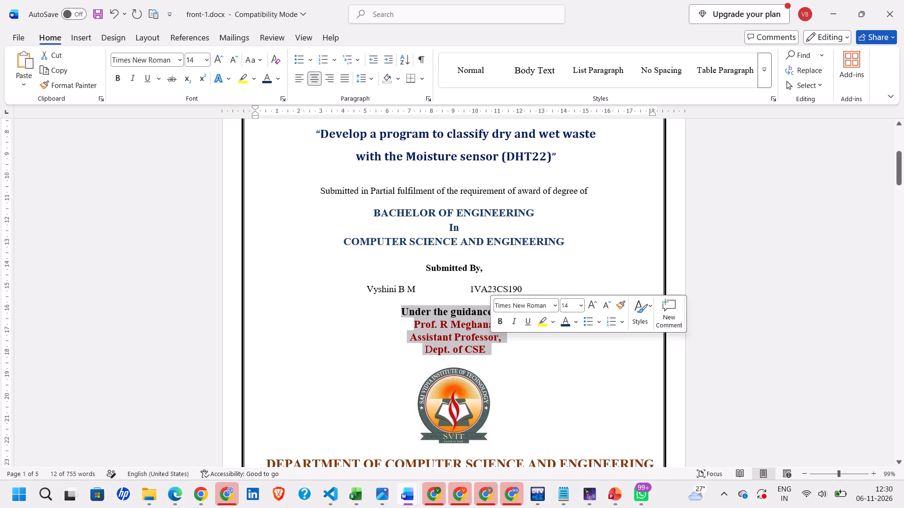
left_click(529, 382)
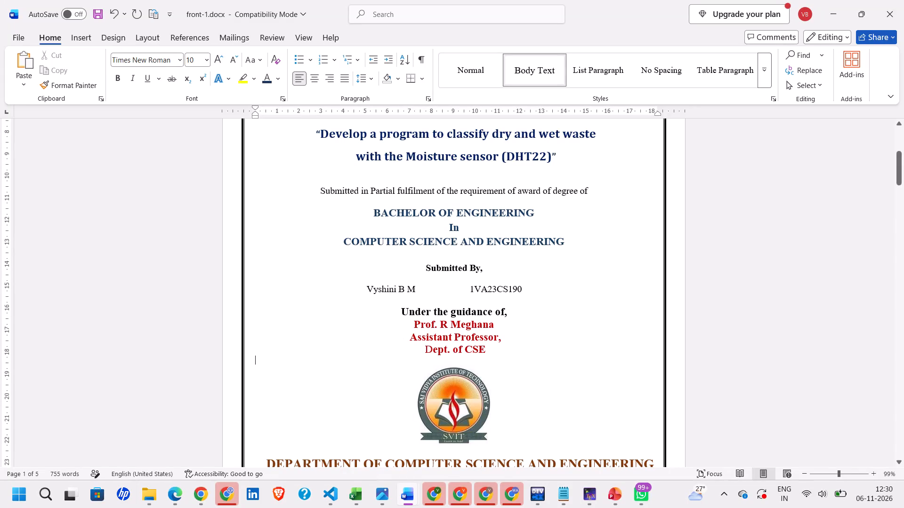
Increase the font size of the student's name and university number line to 14.
left_click_drag(363, 287, 531, 286)
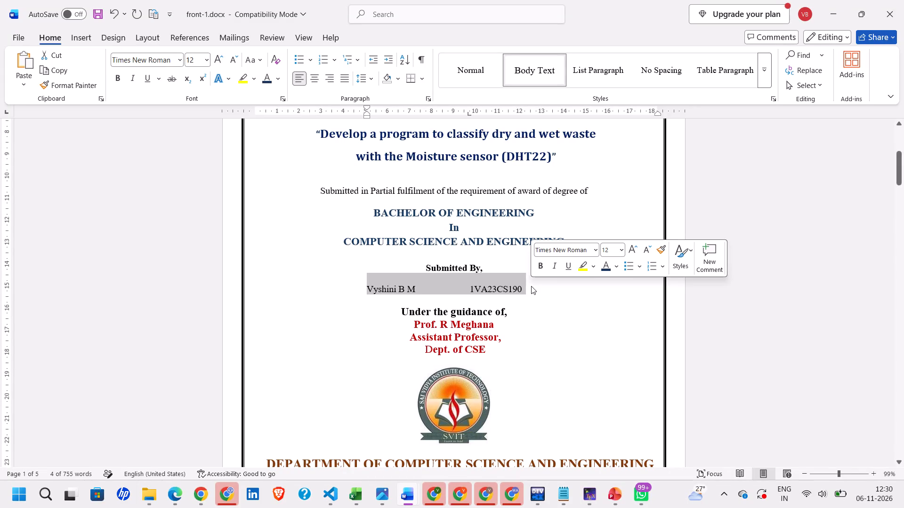
left_click(628, 250)
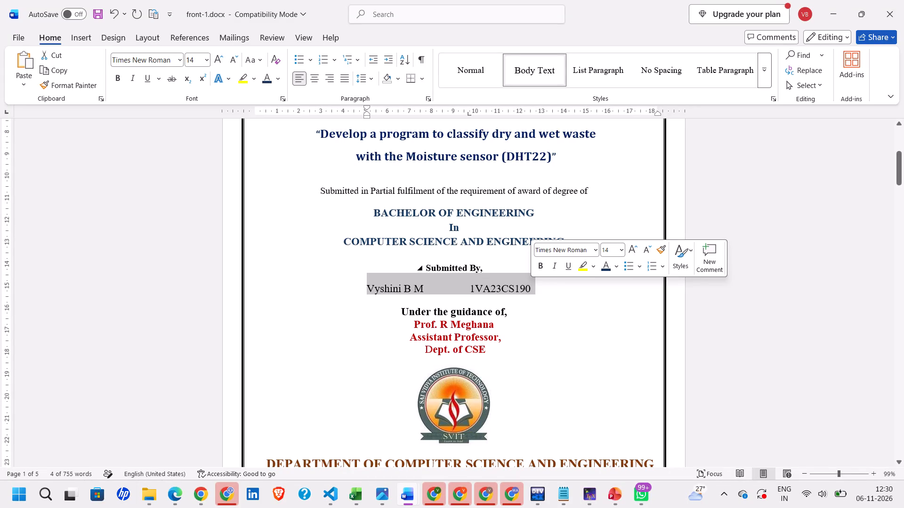
Increase the font size of the "Submitted By," heading to 14.
left_click(424, 266)
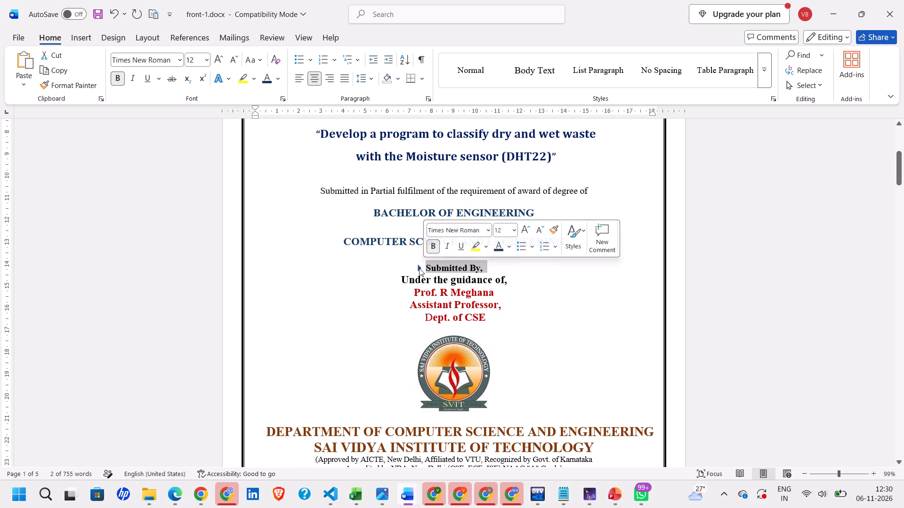
left_click(419, 268)
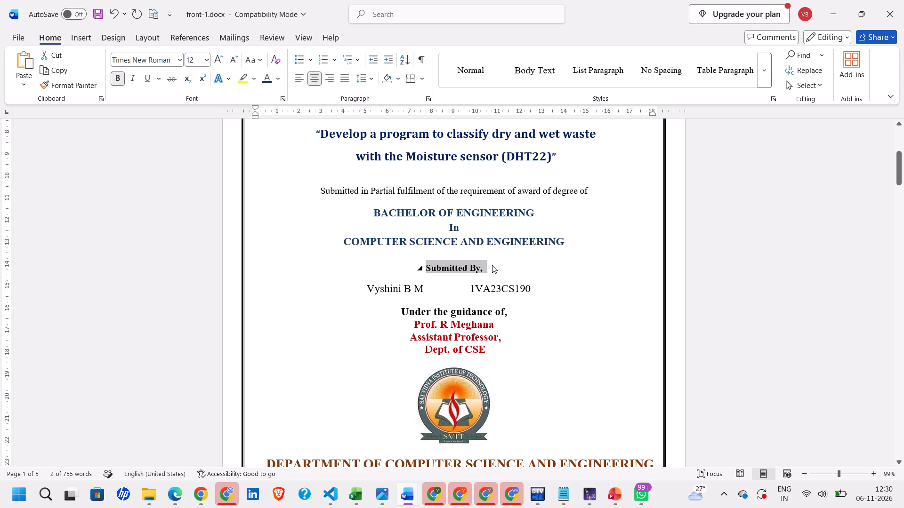
left_click(492, 265)
left_click_drag(492, 265, 427, 270)
left_click(532, 234)
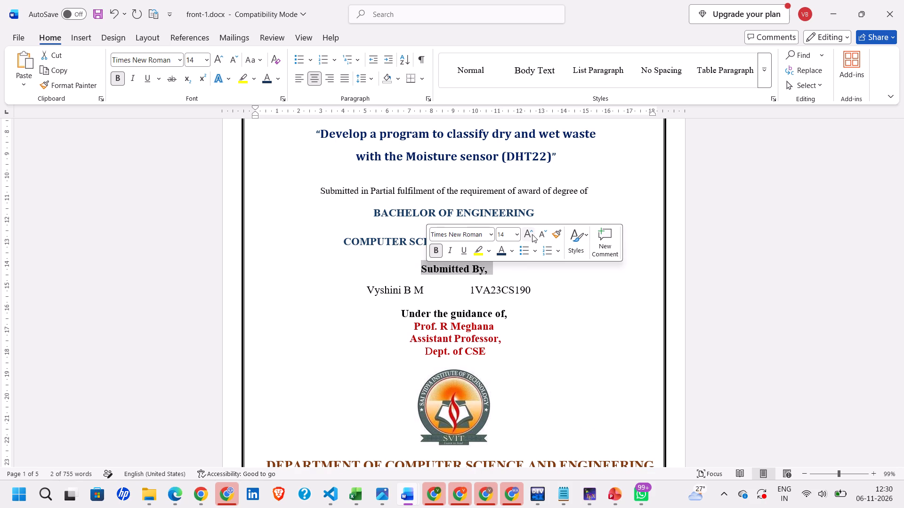
left_click(567, 372)
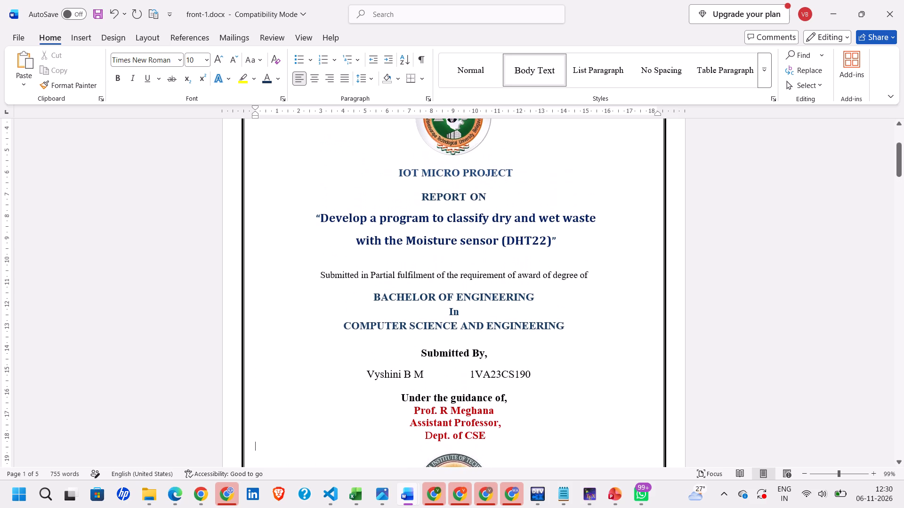
Shrink the Sai Vidya Institute of Technology logo slightly and reposition it centred between "Dept. of CSE" and the department heading.
scroll(567, 372, "down", 2)
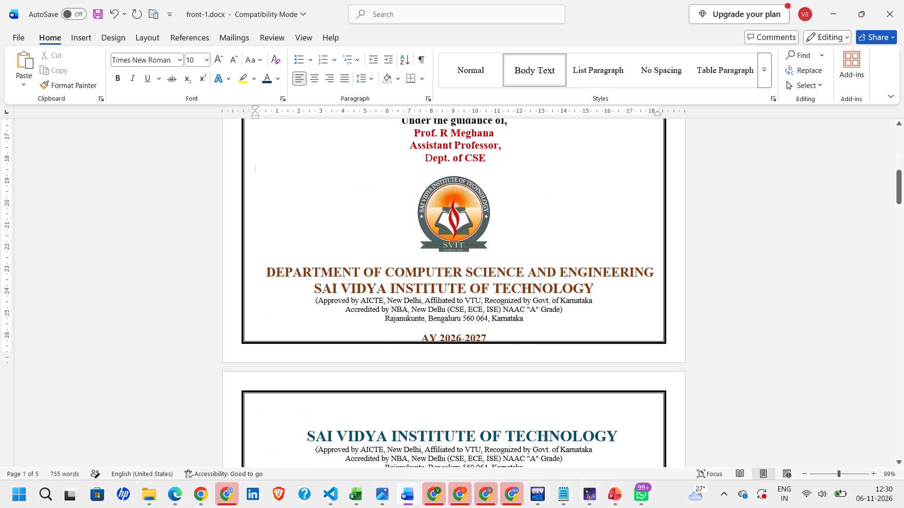
scroll(567, 372, "up", 2)
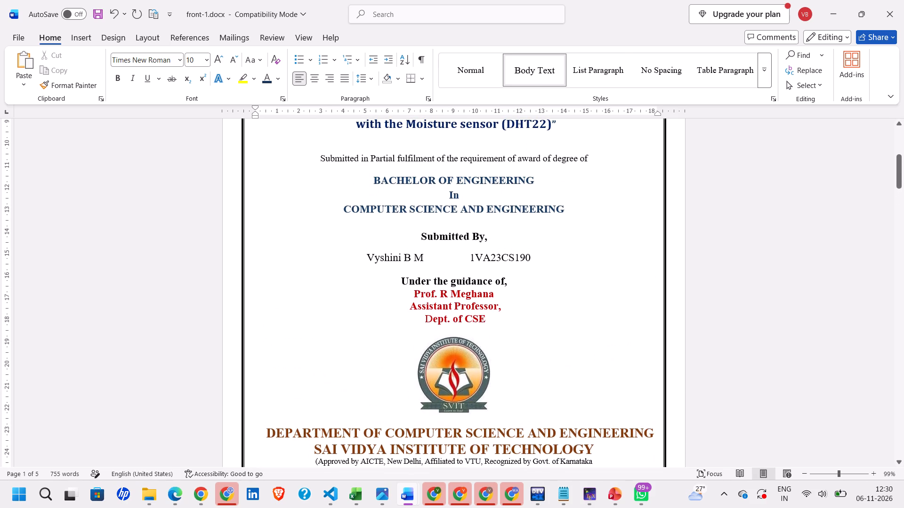
left_click(436, 396)
left_click_drag(488, 333, 487, 338)
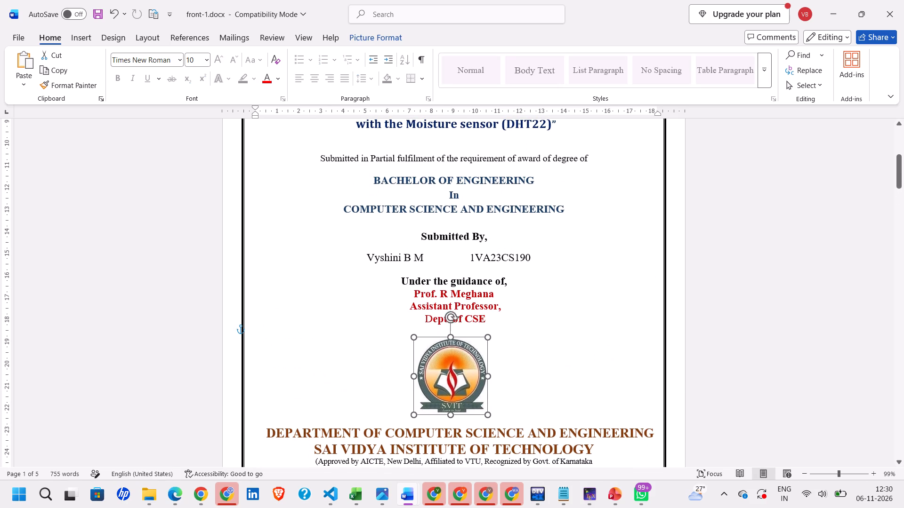
left_click_drag(487, 338, 482, 344)
left_click_drag(444, 369, 448, 363)
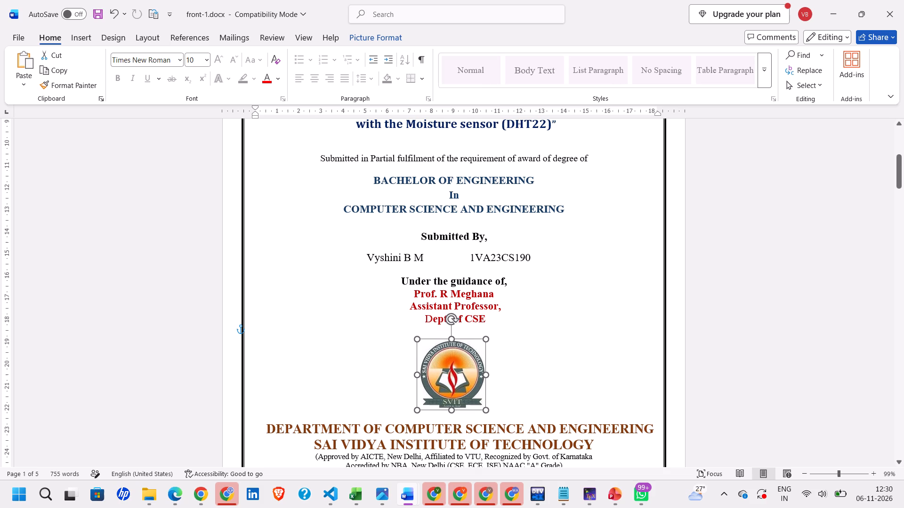
left_click_drag(448, 363, 449, 362)
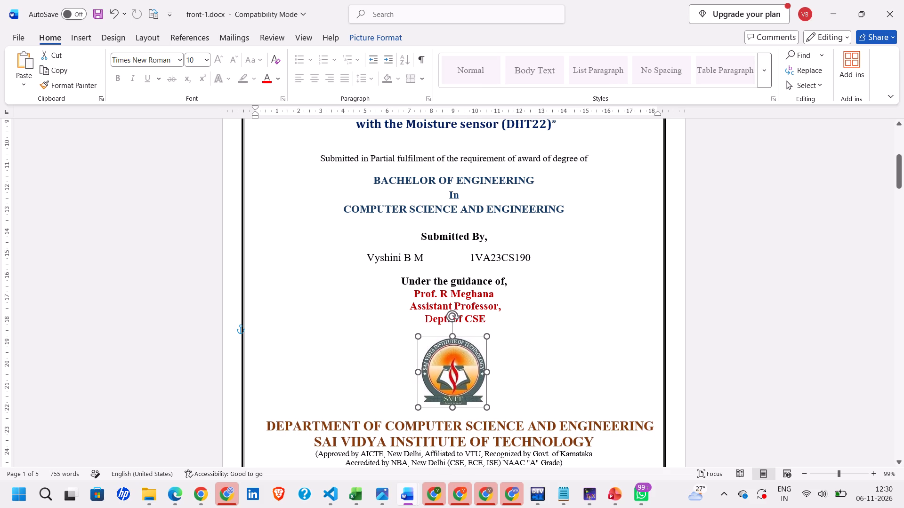
left_click_drag(449, 362, 449, 362)
left_click(540, 347)
scroll(540, 347, "down", 5)
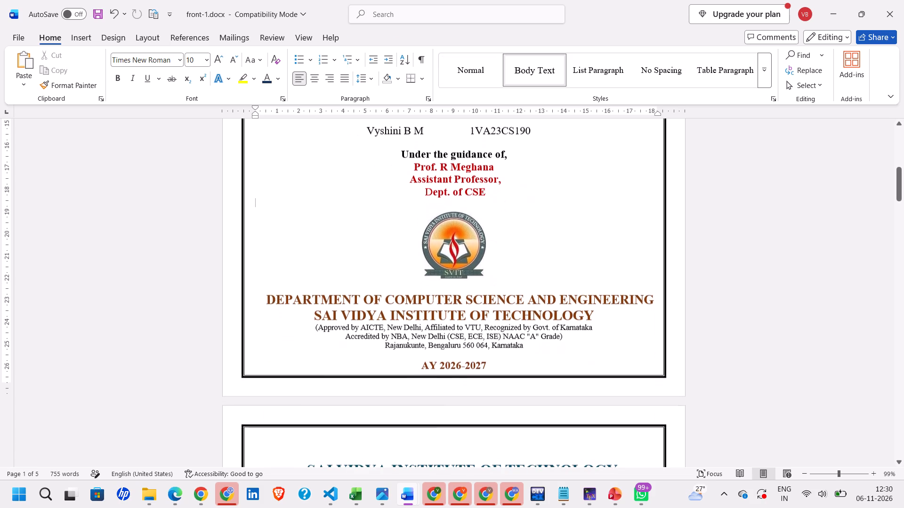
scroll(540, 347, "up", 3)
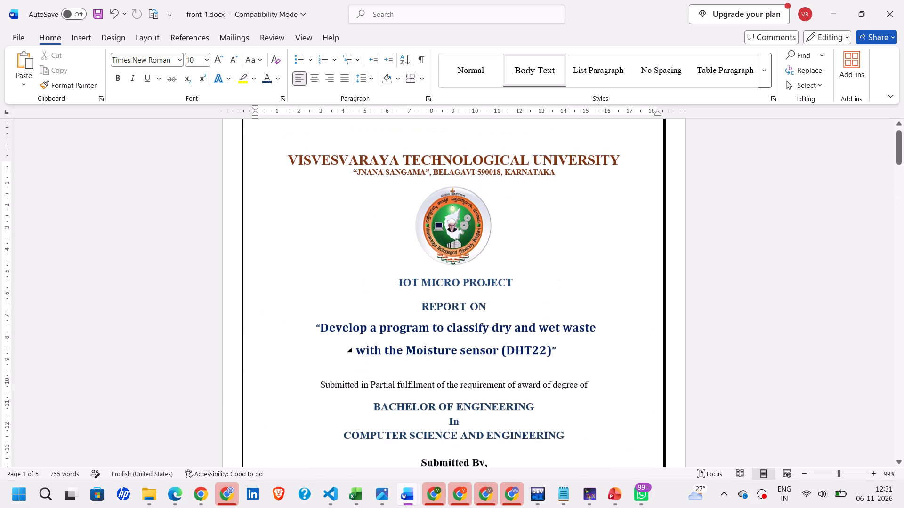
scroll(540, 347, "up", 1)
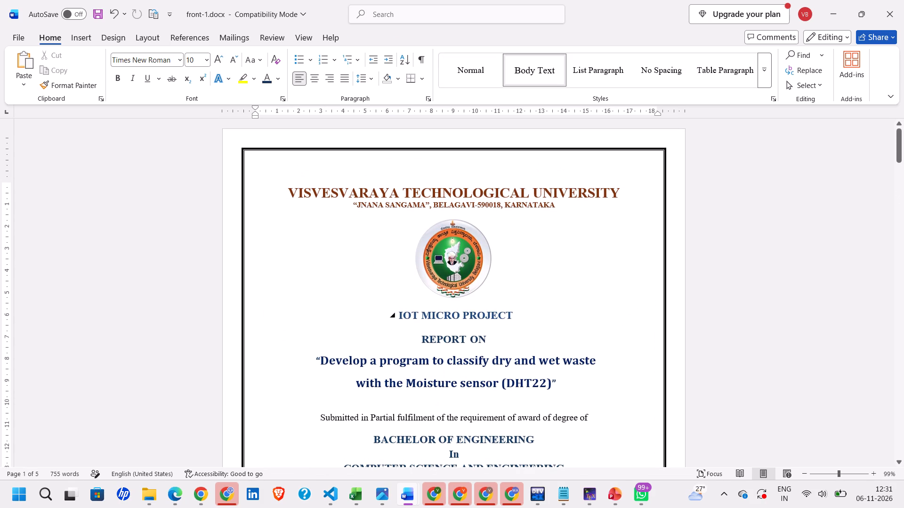
Shrink the university logo slightly and centre it just below the "JNANA SANGAMA" address line.
left_click(450, 255)
left_click_drag(490, 215, 477, 232)
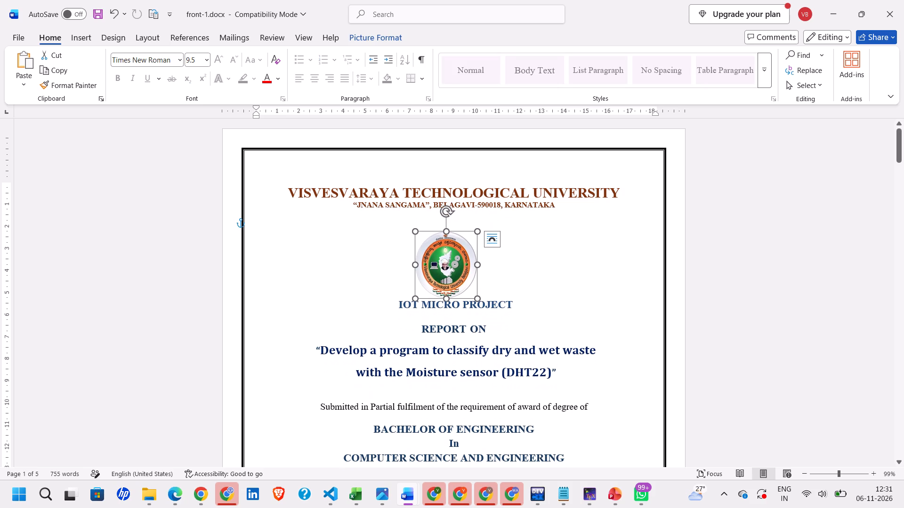
left_click_drag(460, 251, 466, 240)
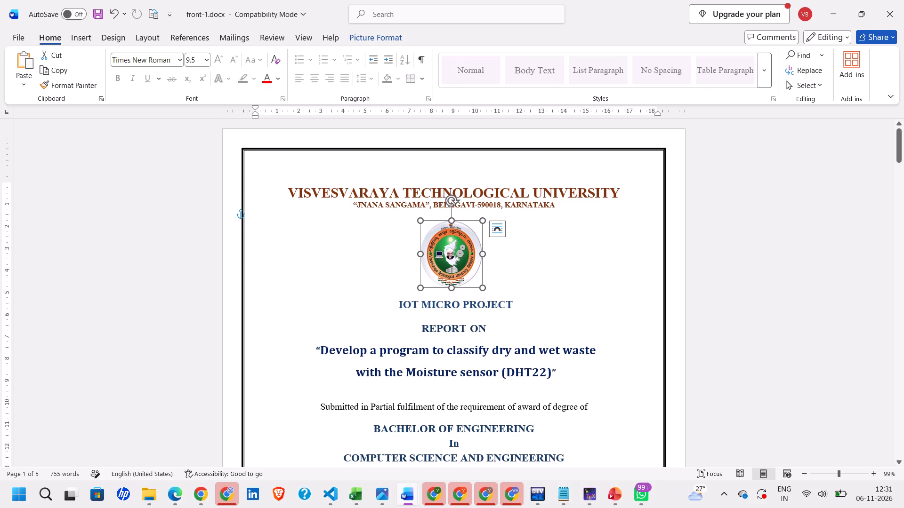
left_click(568, 287)
Review the cover page's layout from the university heading down to the academic year, alongside the certificate page.
scroll(568, 287, "down", 2)
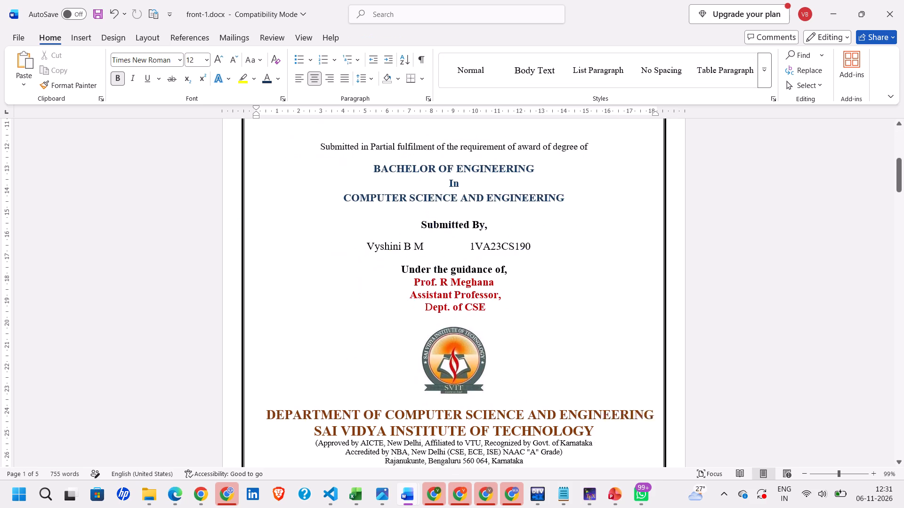
scroll(568, 287, "up", 1)
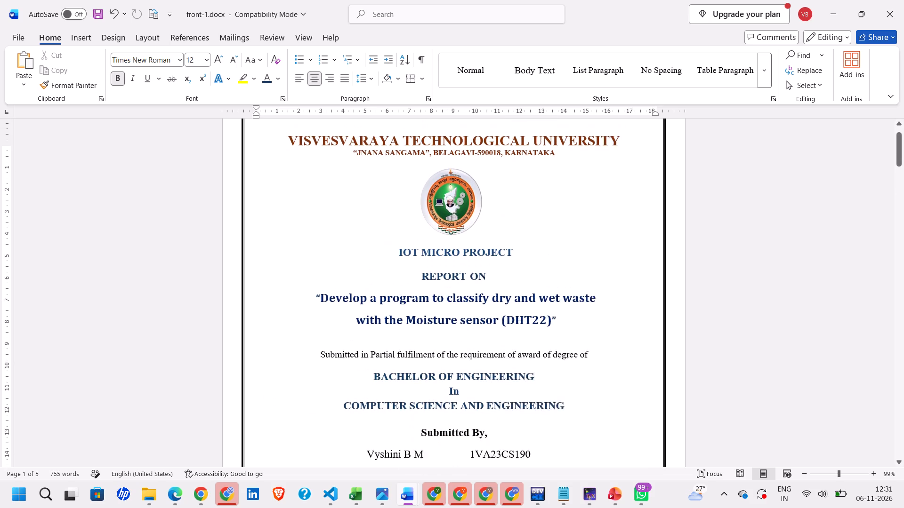
scroll(568, 287, "up", 1)
scroll(568, 287, "down", 2, "ctrl")
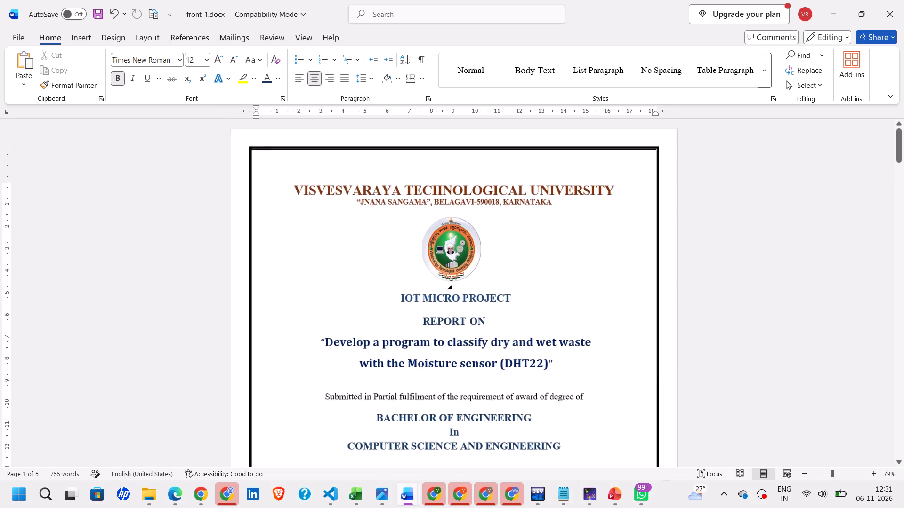
scroll(568, 287, "down", 1)
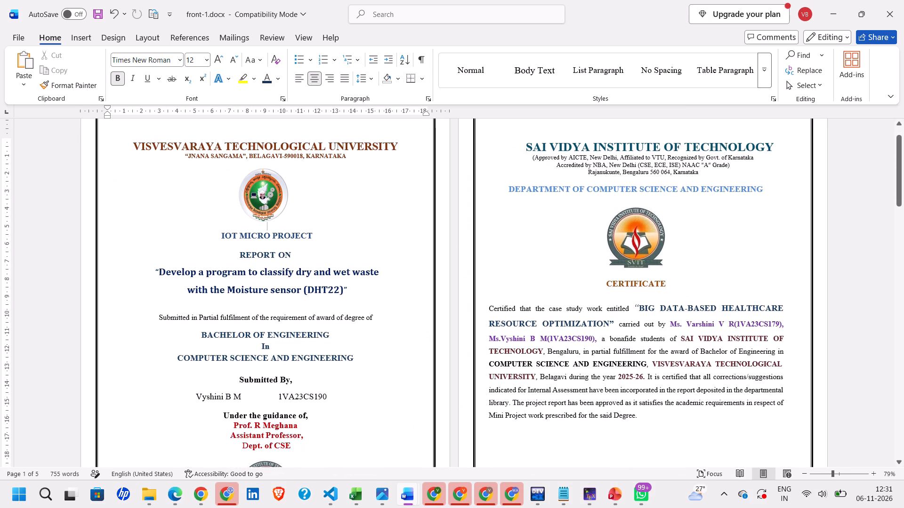
scroll(568, 287, "down", 1)
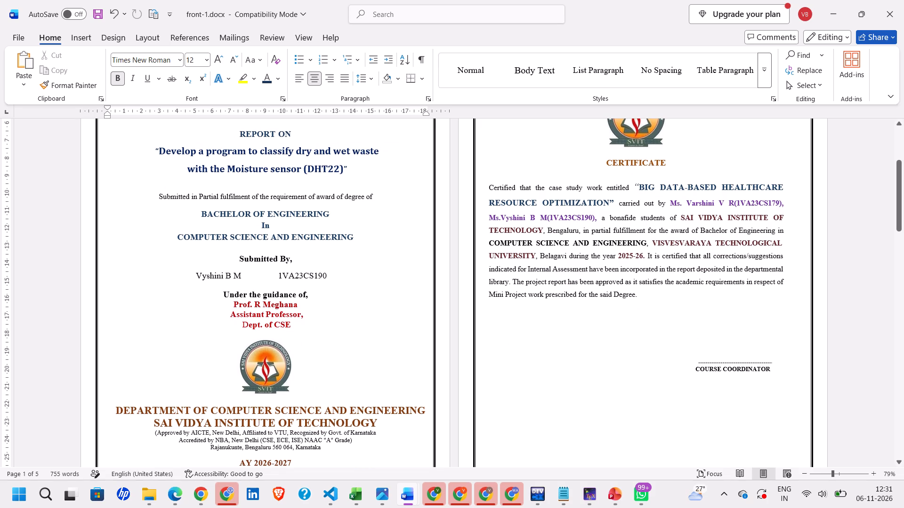
scroll(568, 287, "up", 2)
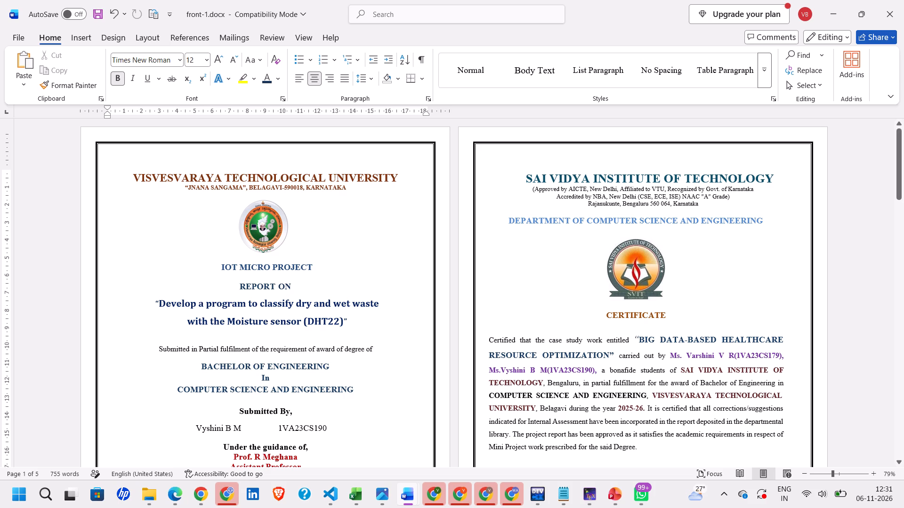
Copy the entire cover page content of front-1.docx, from the university heading through "AY 2026-2027".
left_click_drag(134, 180, 308, 348)
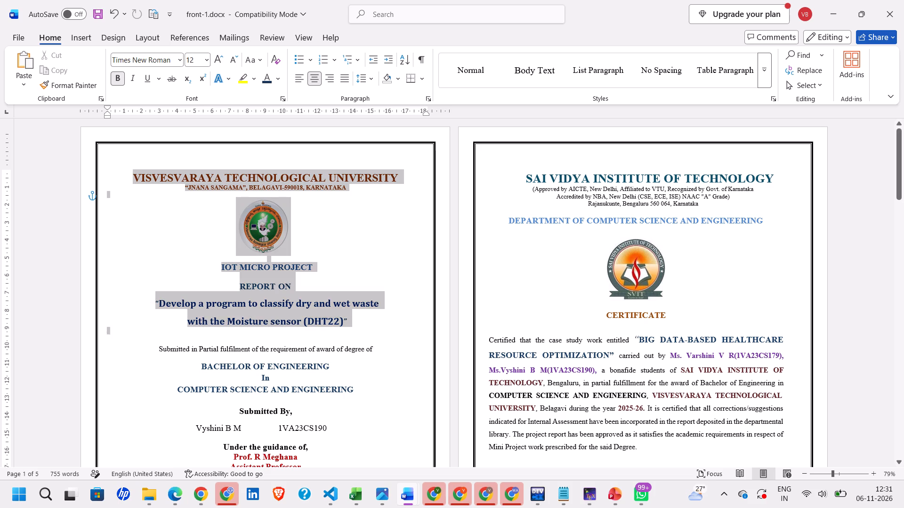
left_click_drag(308, 348, 297, 209)
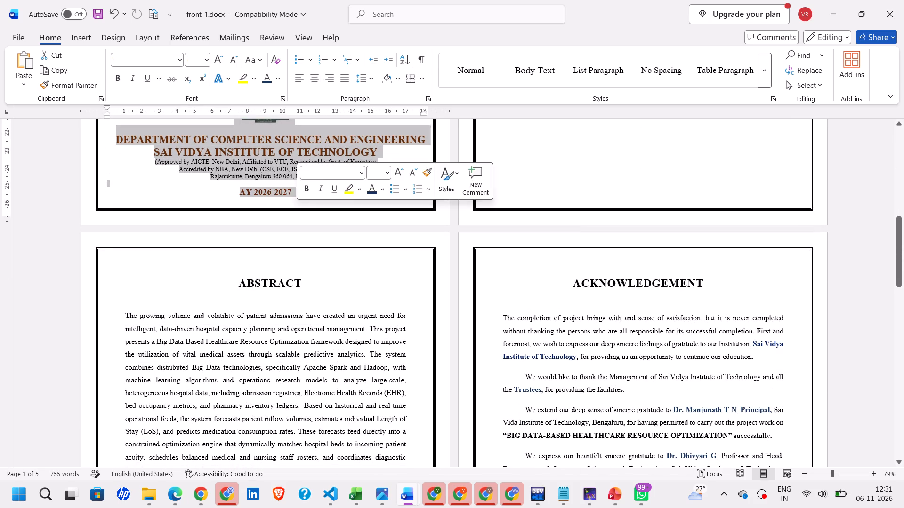
key("ctrl+c")
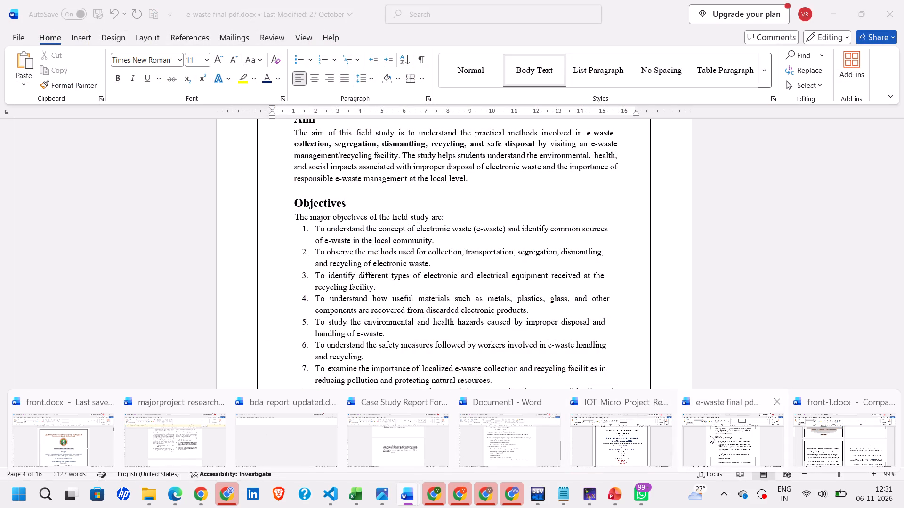
Switch to IOT_Micro_Project_Report_Waste_Classification_Updated.docx and delete all of its old cover page content.
left_click(600, 451)
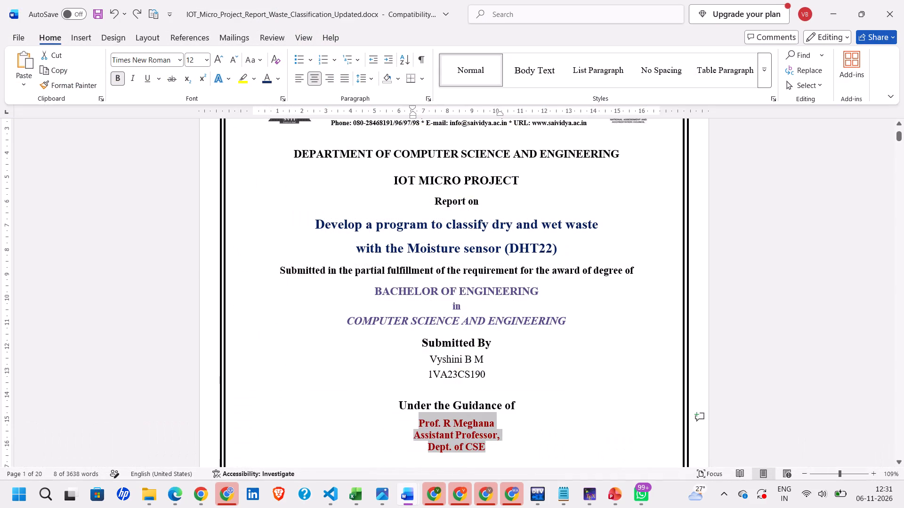
scroll(450, 375, "up", 1)
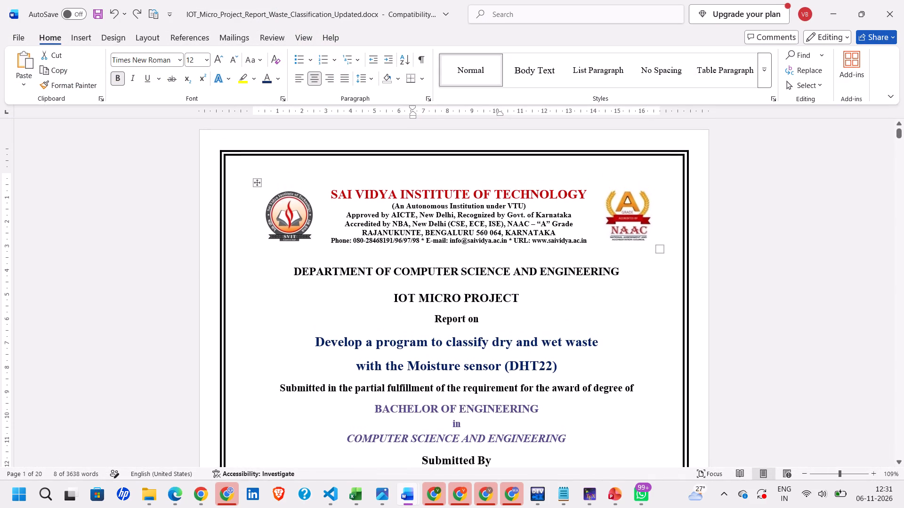
left_click_drag(280, 182, 527, 382)
key("Delete")
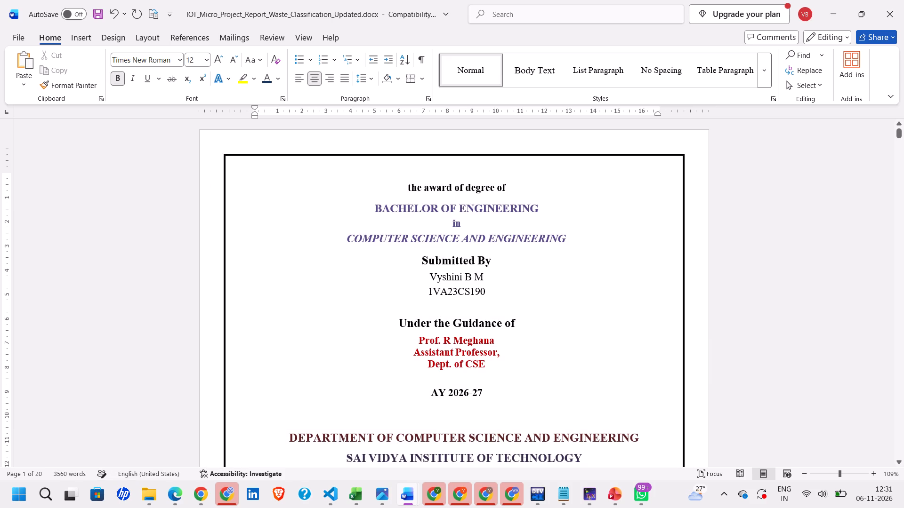
left_click_drag(404, 187, 577, 480)
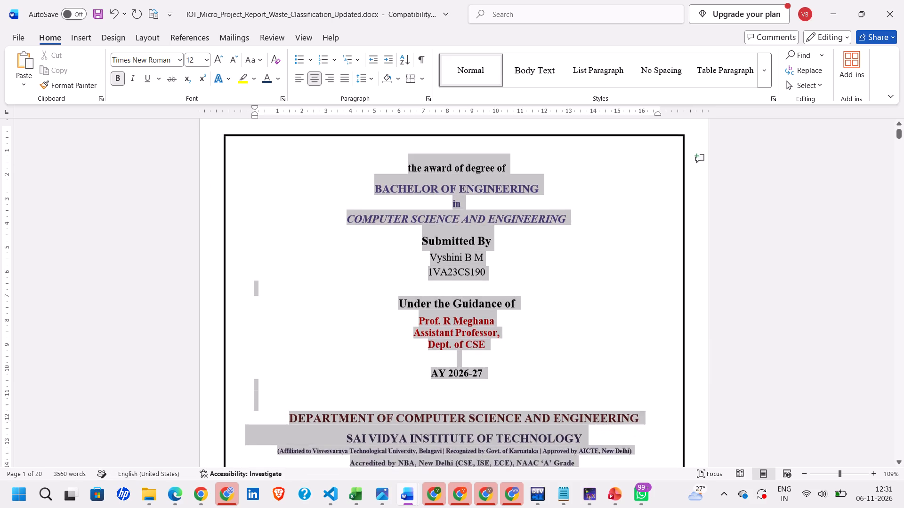
left_click_drag(577, 480, 563, 443)
key("Delete")
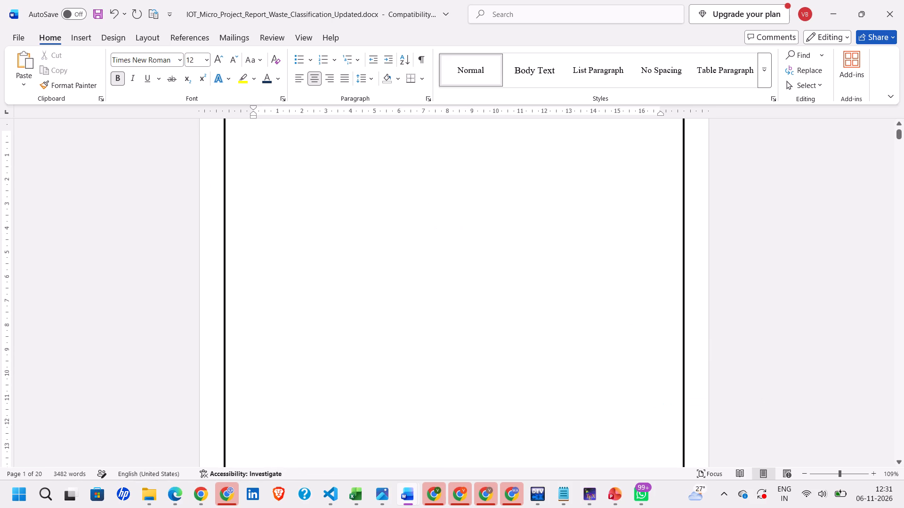
Paste the copied front-1.docx cover content onto the emptied first page of the IOT report.
key("ctrl+v")
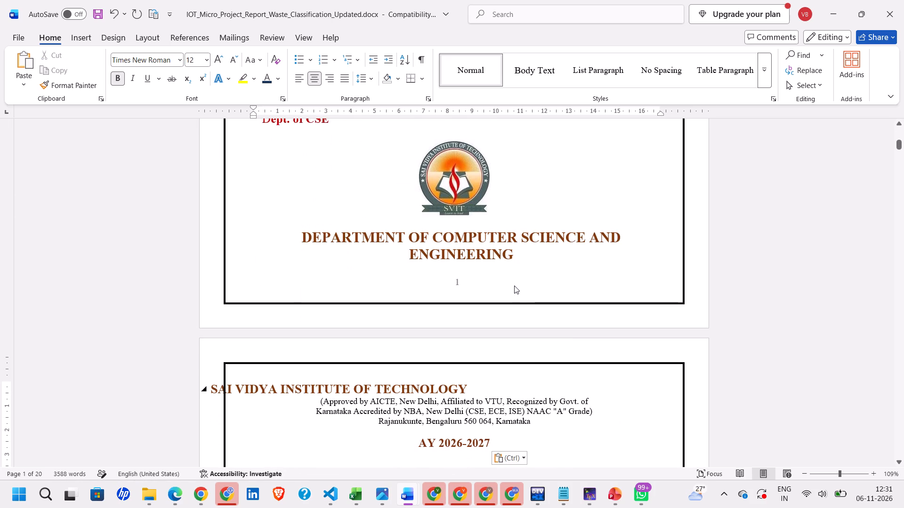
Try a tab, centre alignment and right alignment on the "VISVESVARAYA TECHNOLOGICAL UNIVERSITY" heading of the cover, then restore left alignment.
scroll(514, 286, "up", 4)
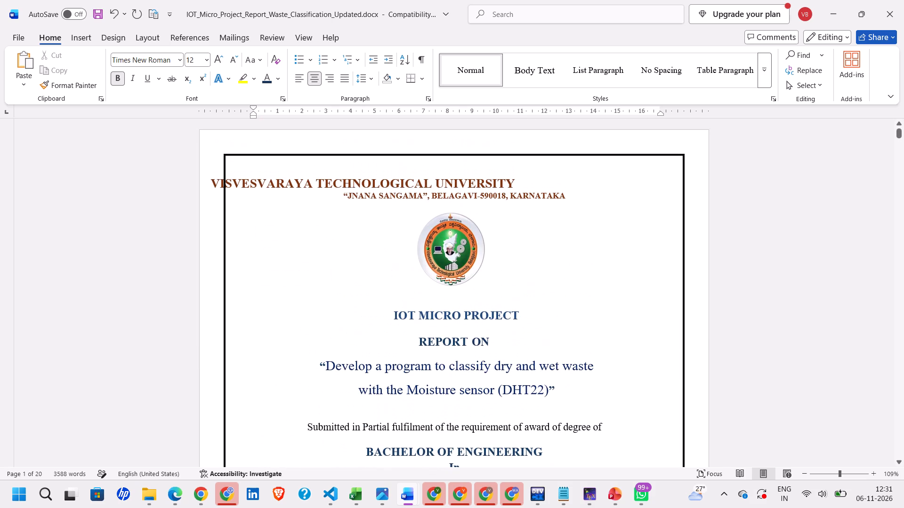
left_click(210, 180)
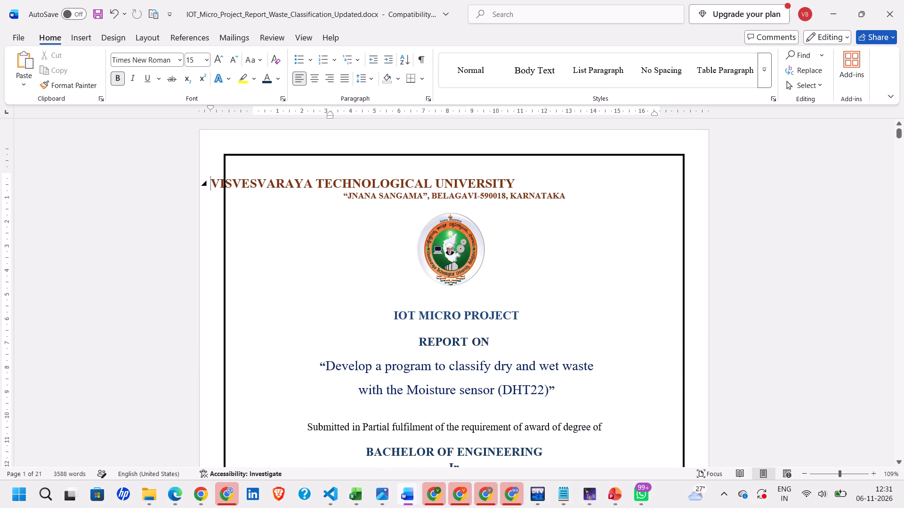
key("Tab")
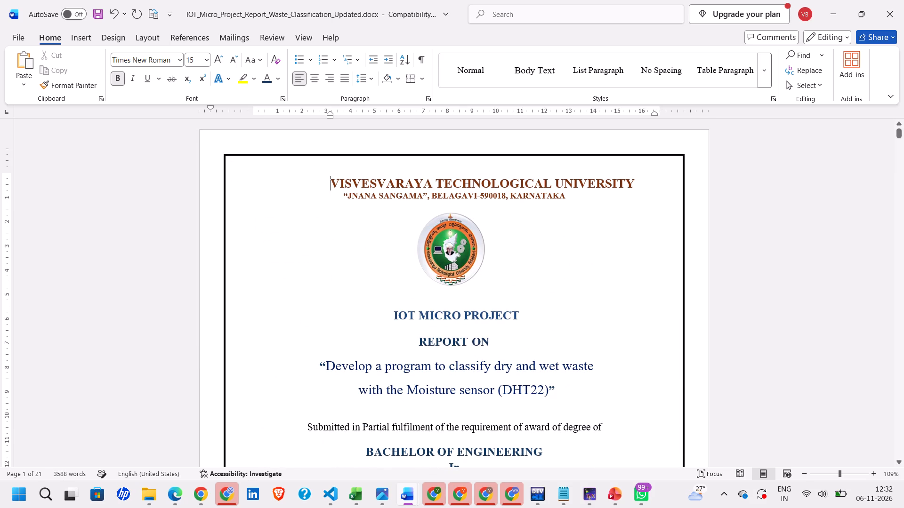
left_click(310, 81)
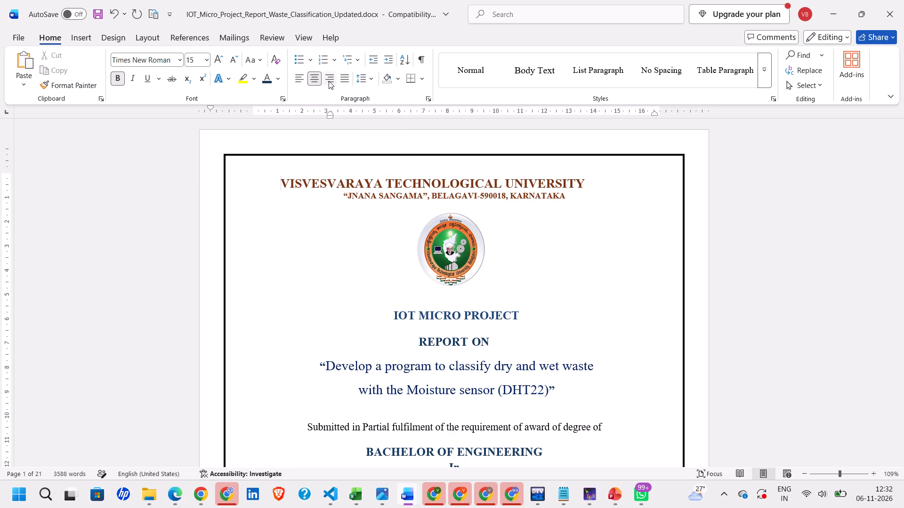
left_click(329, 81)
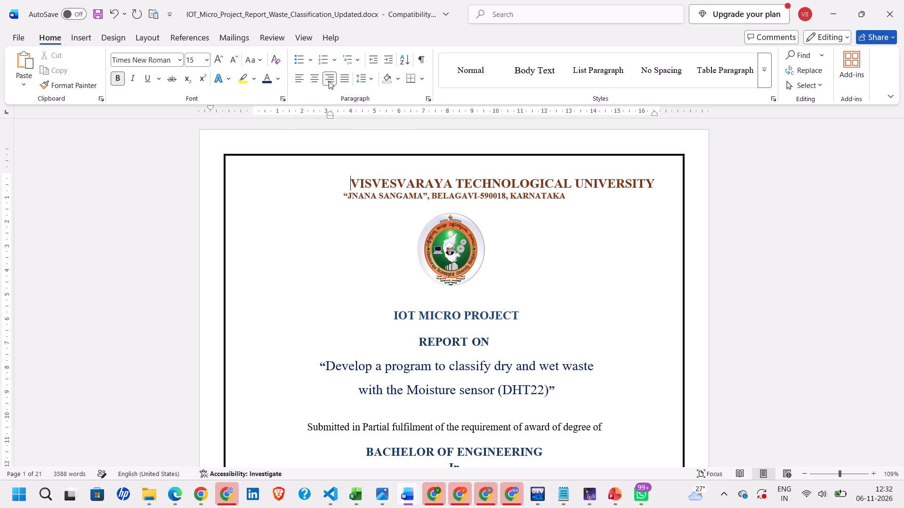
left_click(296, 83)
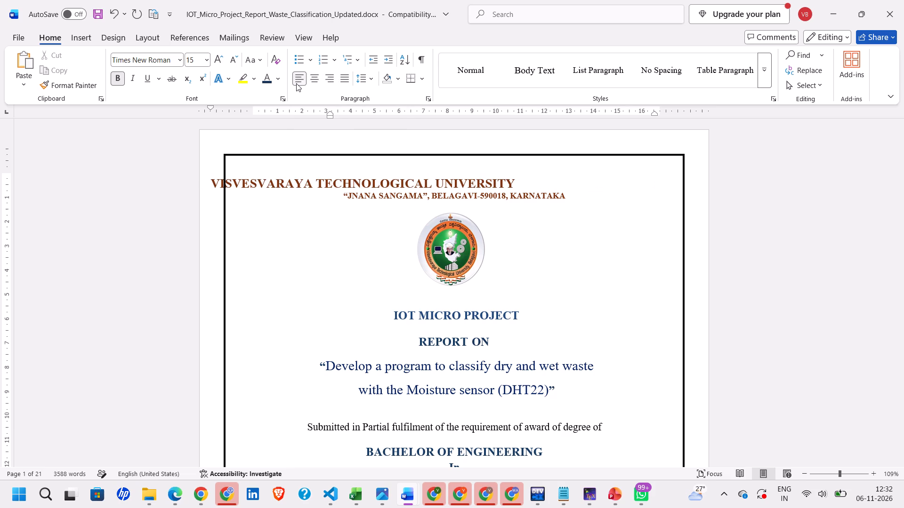
Increase the left indent of the "VISVESVARAYA TECHNOLOGICAL UNIVERSITY" heading by three levels.
left_click(385, 60)
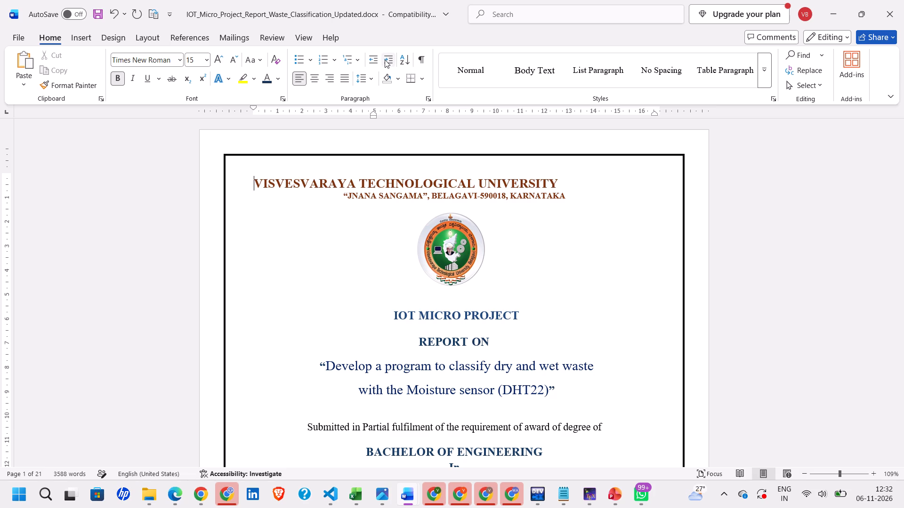
left_click(385, 60)
left_click(385, 60)
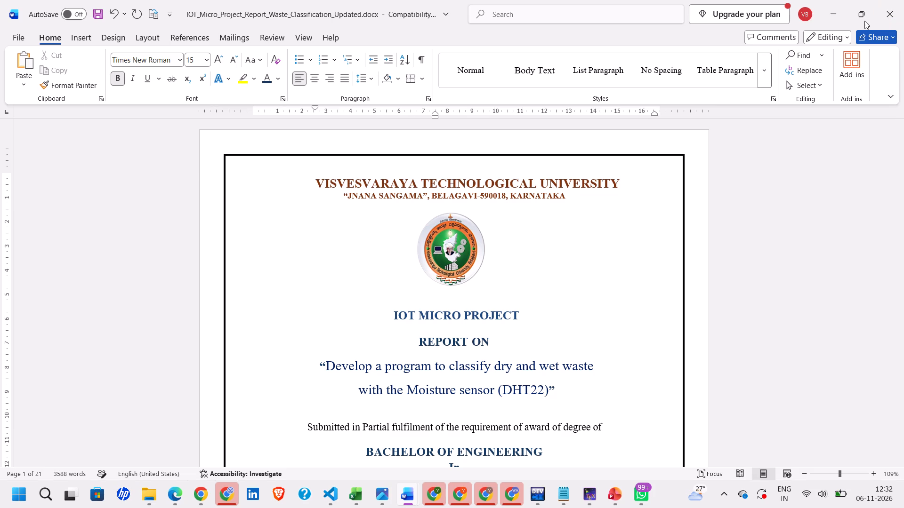
Place the IOT report and front-1.docx side by side with the top of both cover pages in view.
left_click(795, 92)
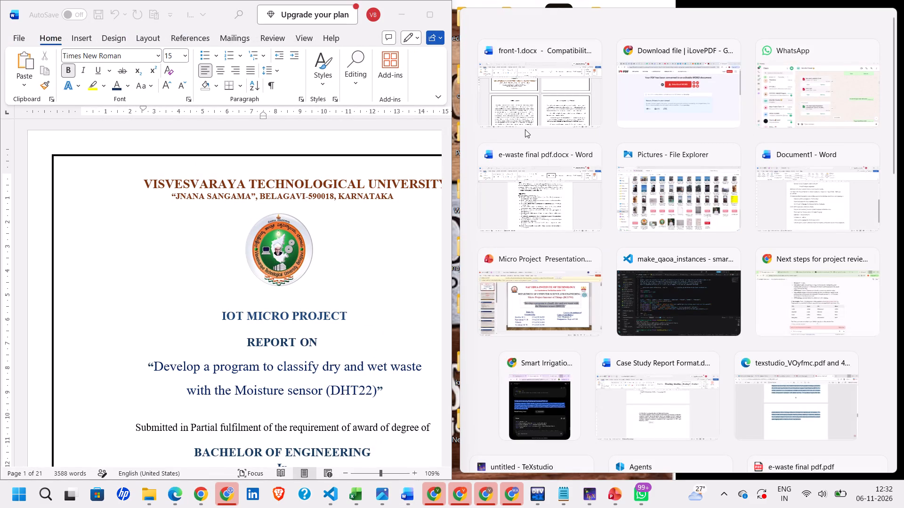
left_click(520, 106)
scroll(631, 219, "up", 3)
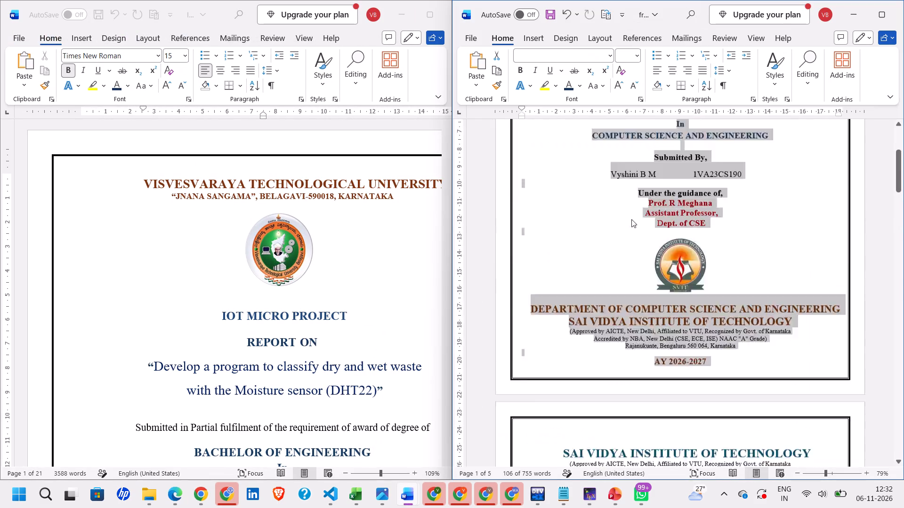
scroll(631, 219, "up", 3)
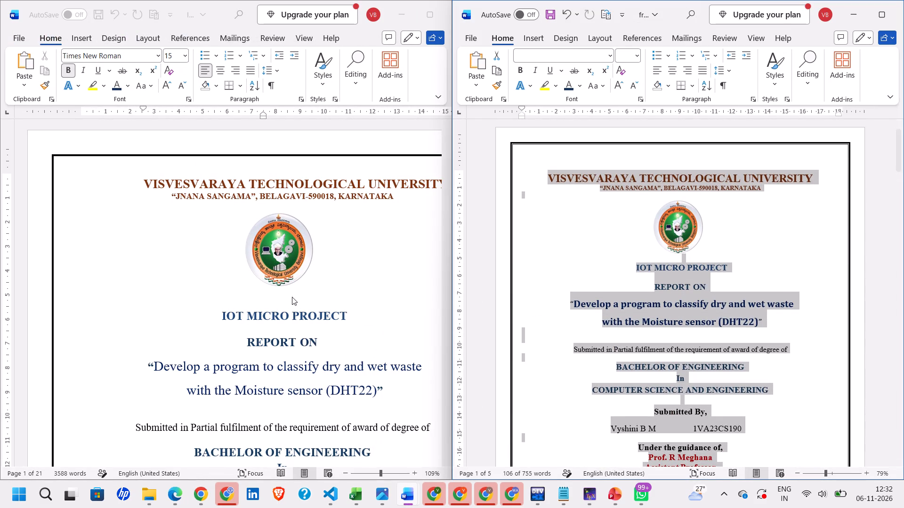
left_click(351, 270)
scroll(371, 264, "left", 1)
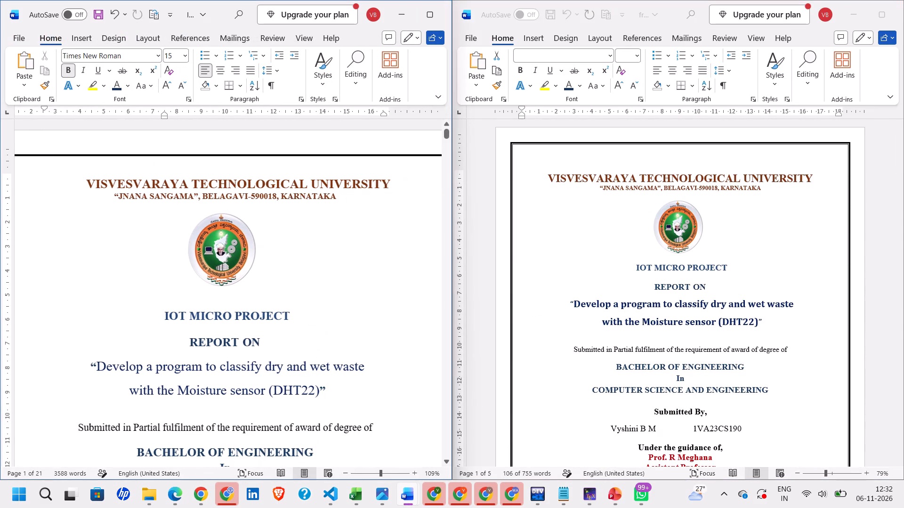
scroll(371, 264, "down", 1, "ctrl")
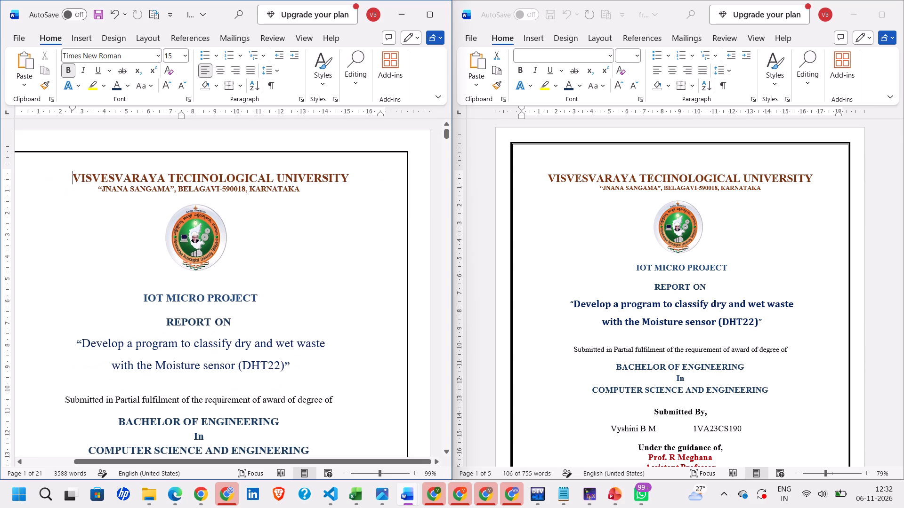
scroll(371, 264, "right", 2)
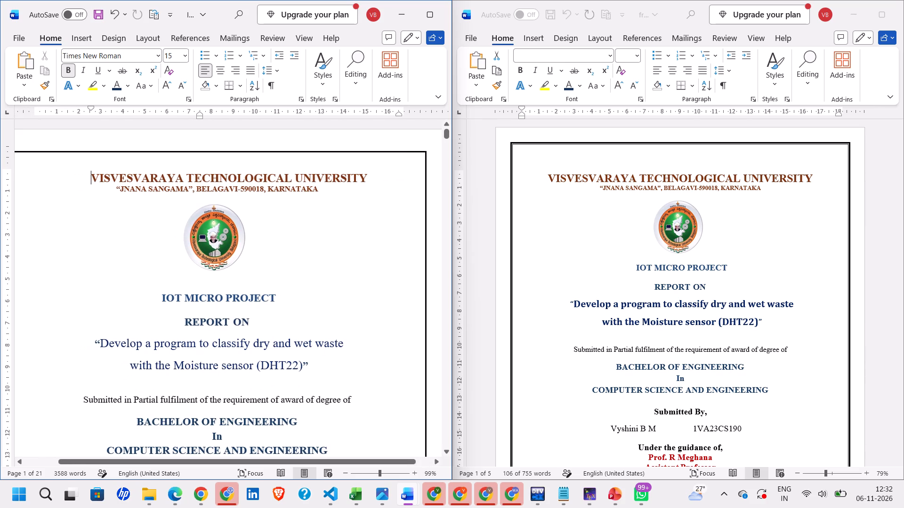
Compare the font size and alignment of the university heading in front-1.docx with those in the IOT report.
left_click(555, 182)
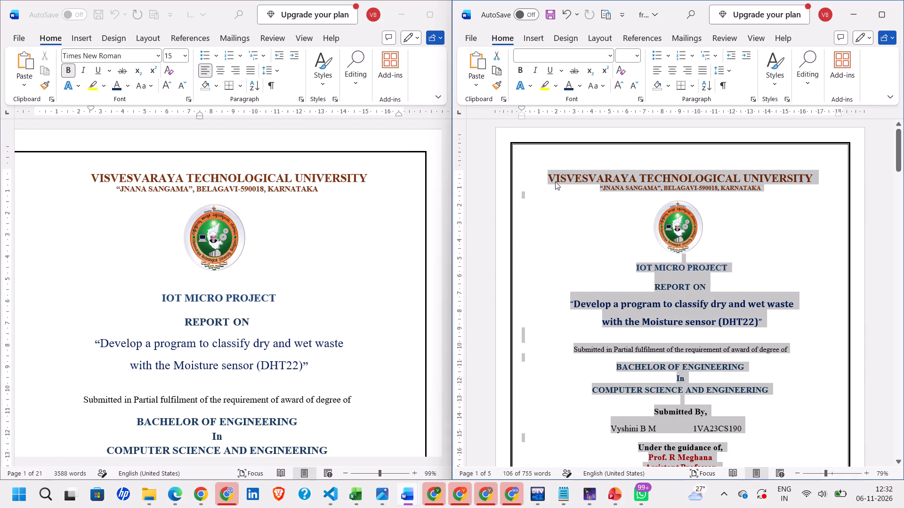
left_click(542, 165)
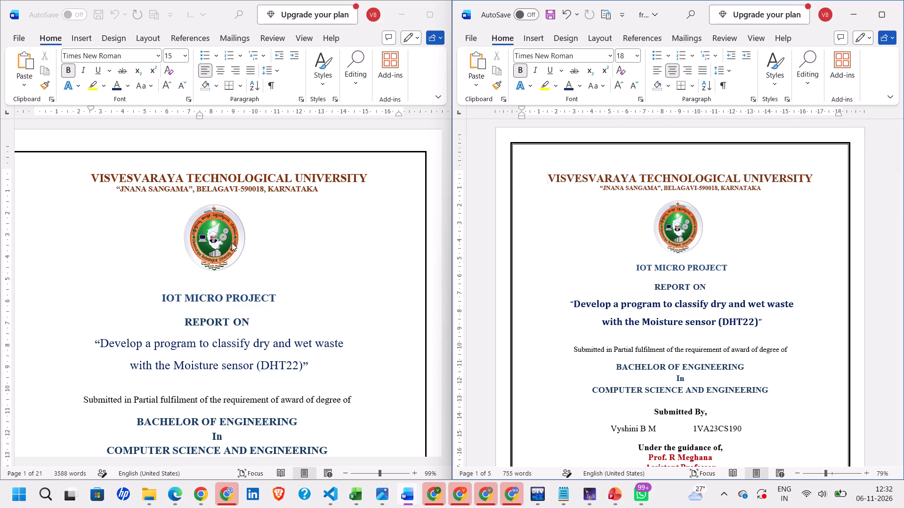
scroll(231, 243, "right", 1)
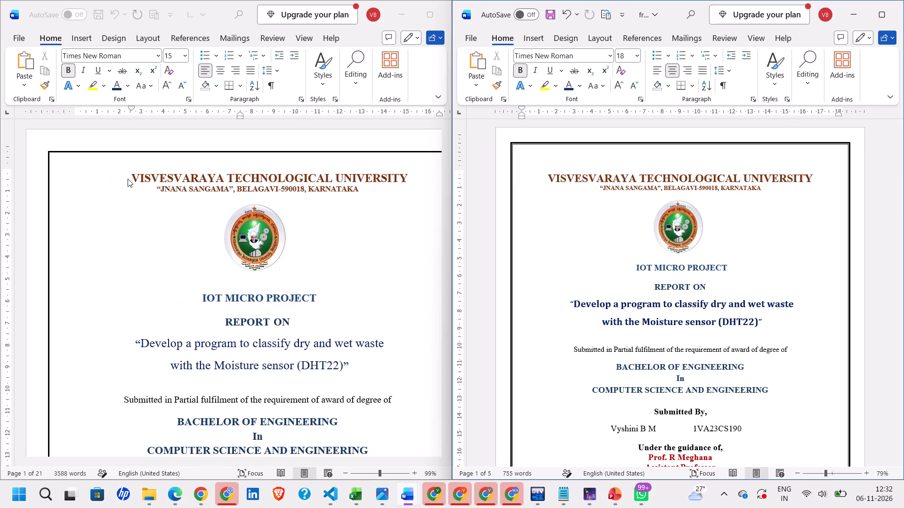
left_click(128, 179)
left_click_drag(128, 179, 231, 195)
left_click(124, 180)
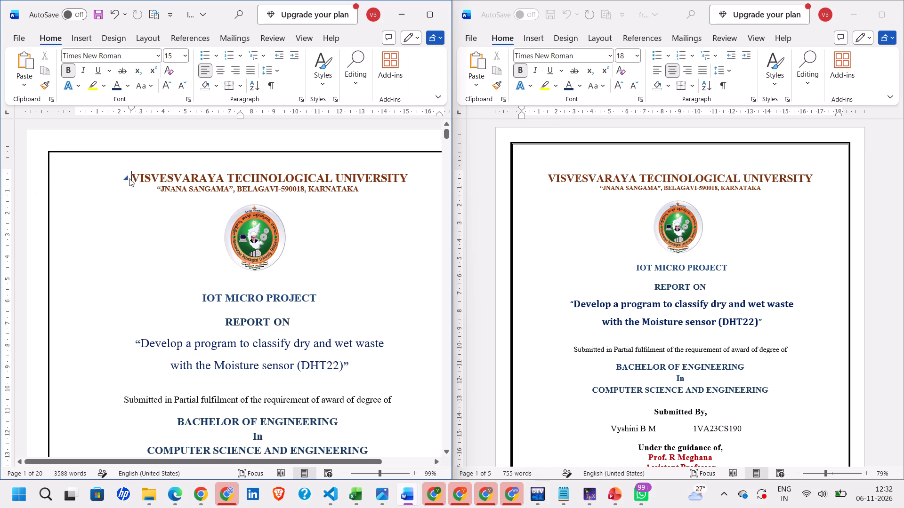
left_click_drag(135, 175, 379, 174)
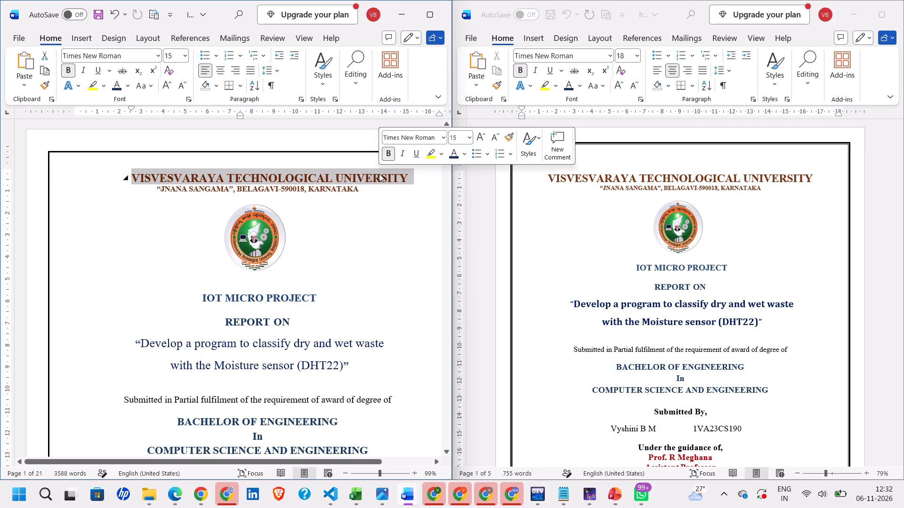
left_click(545, 222)
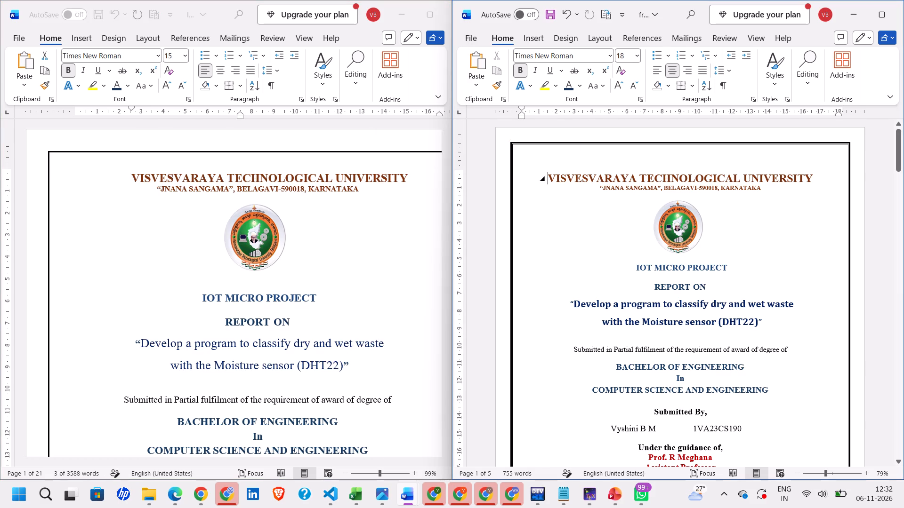
left_click_drag(549, 175, 677, 173)
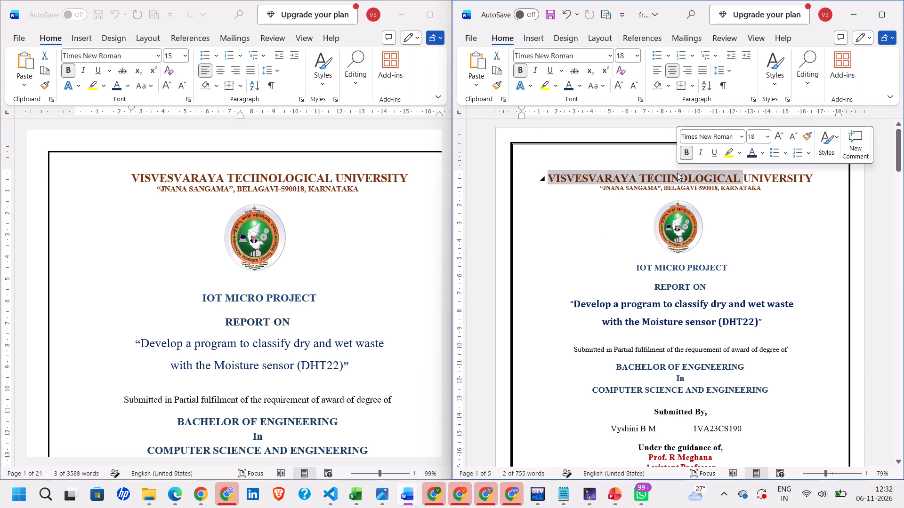
left_click(607, 232)
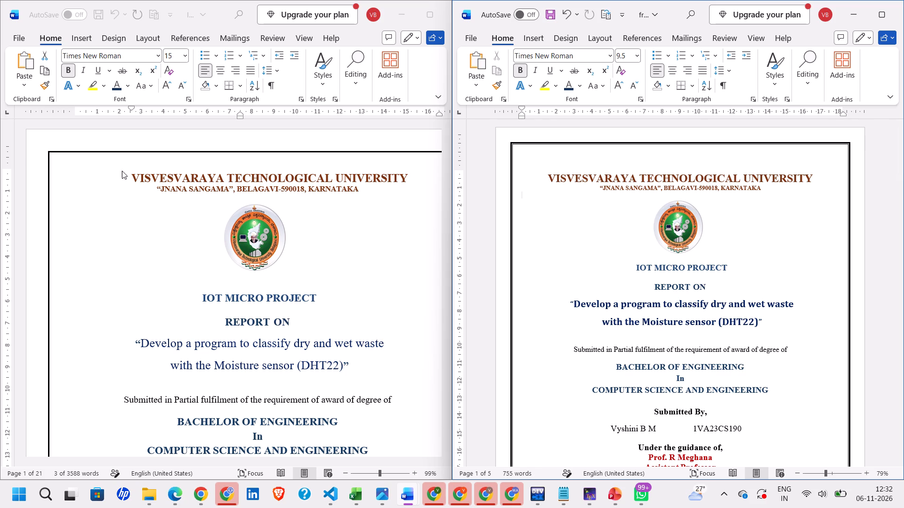
Set the font size of the IOT report's "VISVESVARAYA TECHNOLOGICAL UNIVERSITY" heading to 18.
left_click_drag(127, 175, 145, 175)
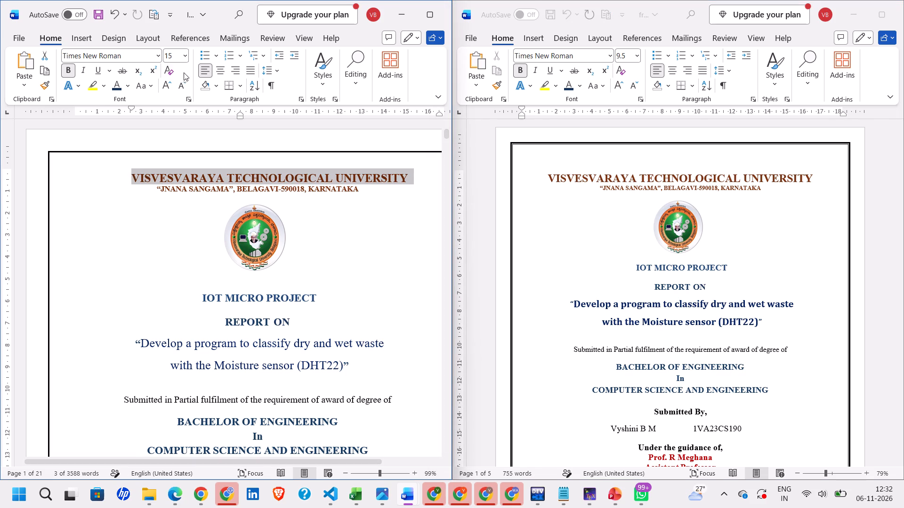
left_click(185, 56)
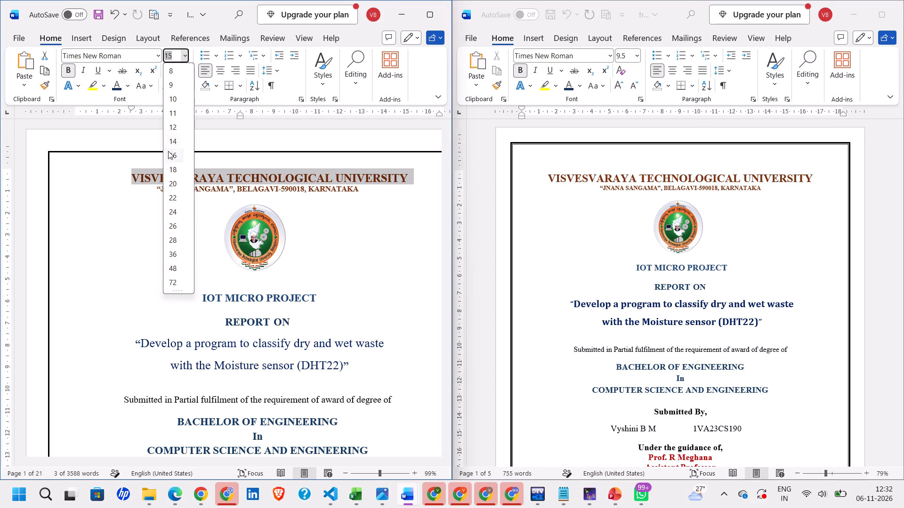
left_click(175, 176)
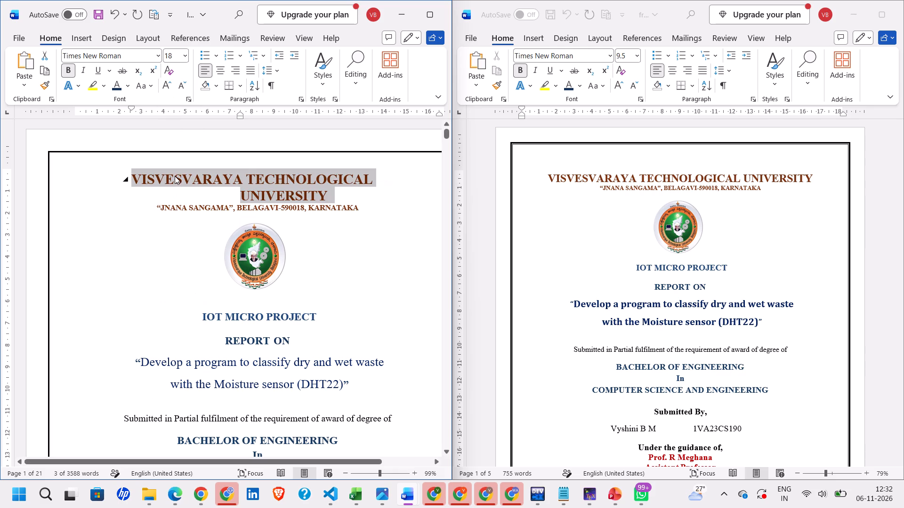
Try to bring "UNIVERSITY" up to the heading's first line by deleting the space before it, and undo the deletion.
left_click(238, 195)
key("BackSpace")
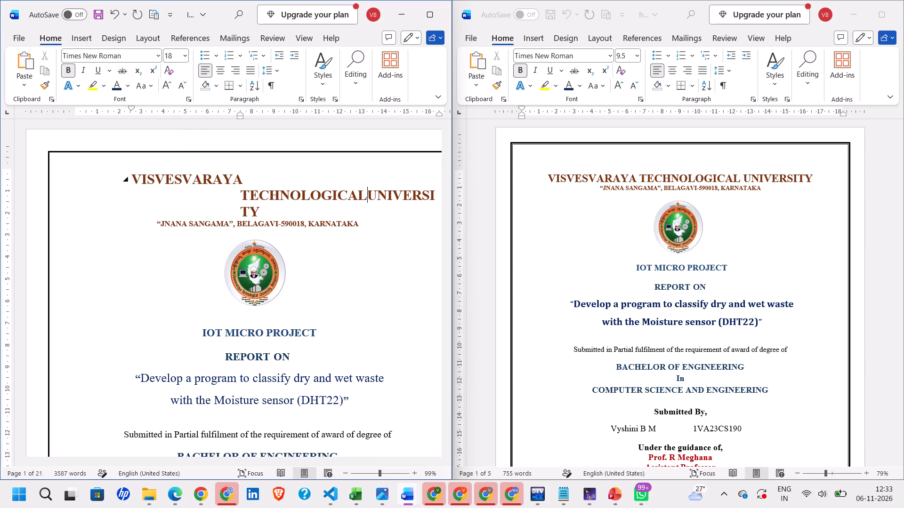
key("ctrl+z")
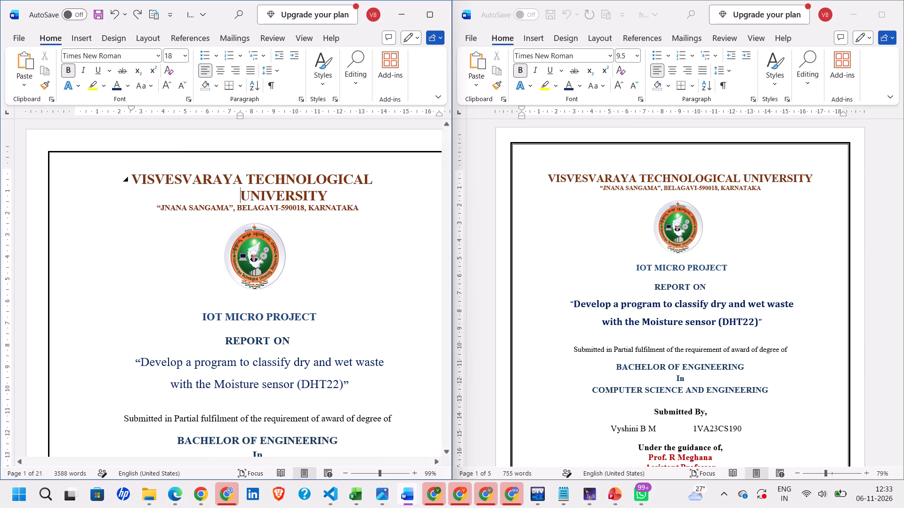
Decrease the left indent of the IOT report's university heading by one level.
left_click(132, 183)
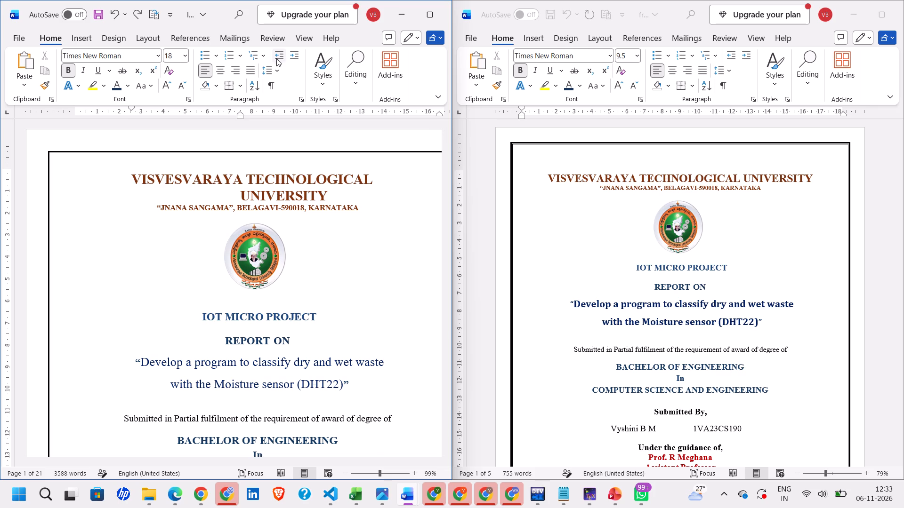
left_click(276, 58)
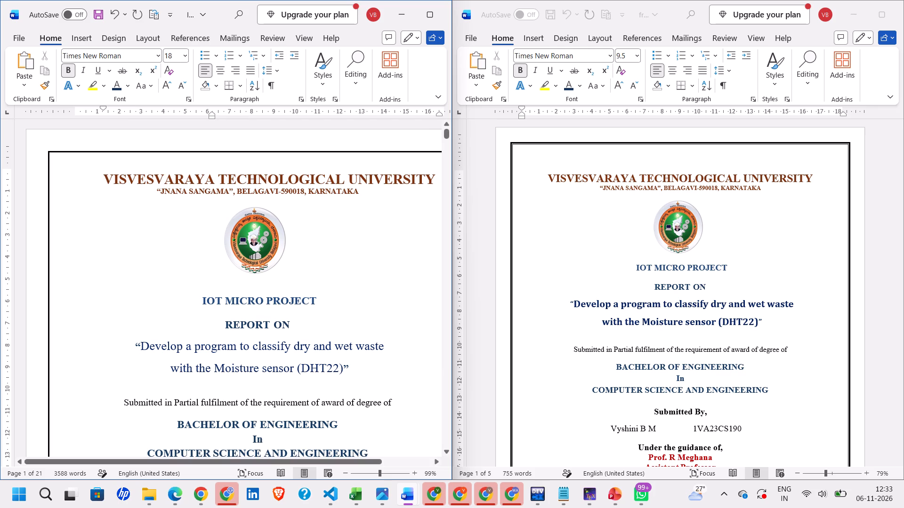
Make the two-line project title "Develop a program to classify dry and wet waste with the Moisture sensor (DHT22)" bold in the IOT report.
scroll(324, 271, "down", 1)
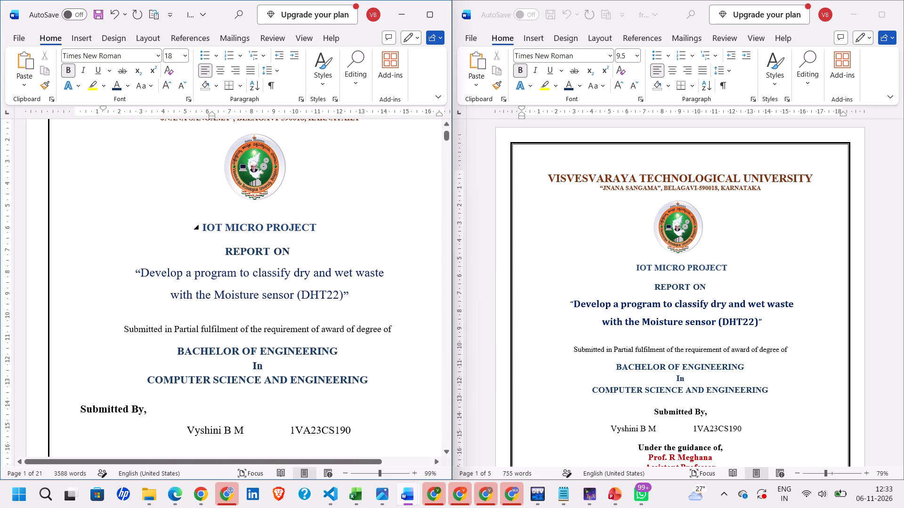
scroll(284, 257, "down", 1)
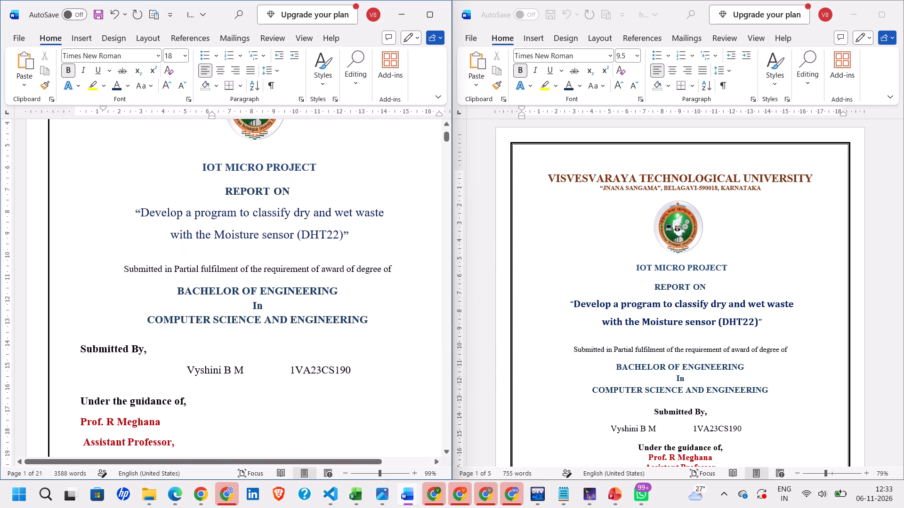
scroll(284, 257, "down", 4)
left_click_drag(141, 206, 349, 229)
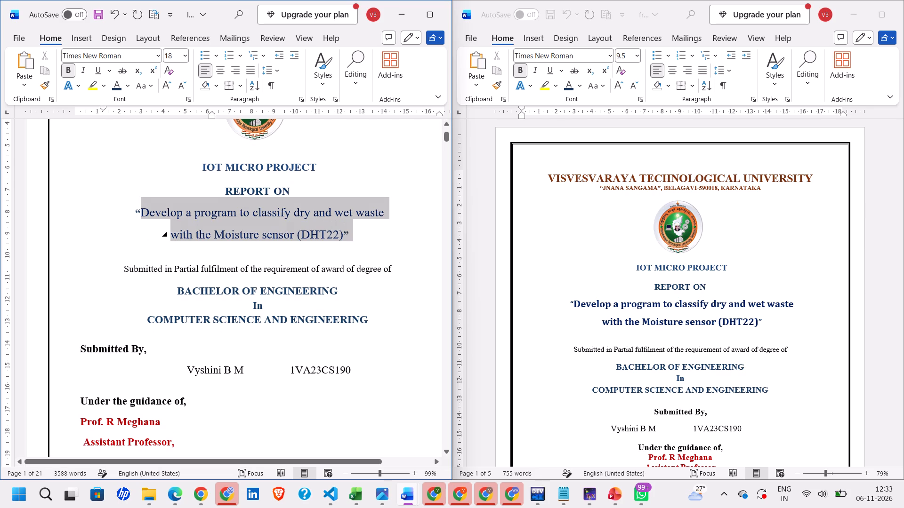
left_click_drag(349, 229, 348, 228)
left_click(355, 244)
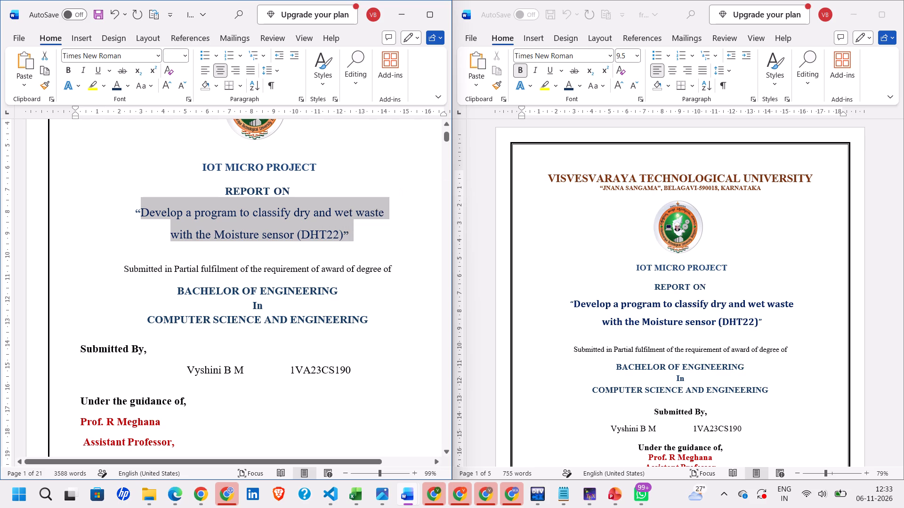
left_click_drag(355, 244, 136, 213)
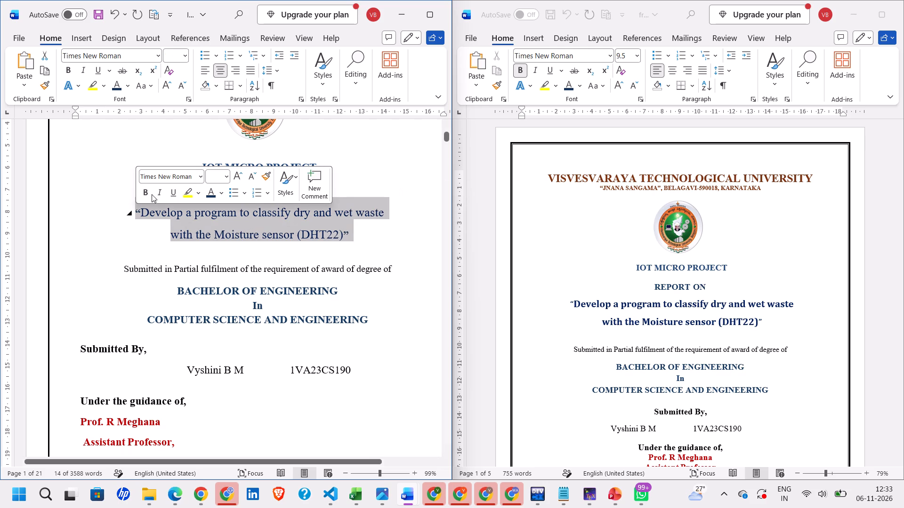
left_click(145, 190)
left_click(145, 190)
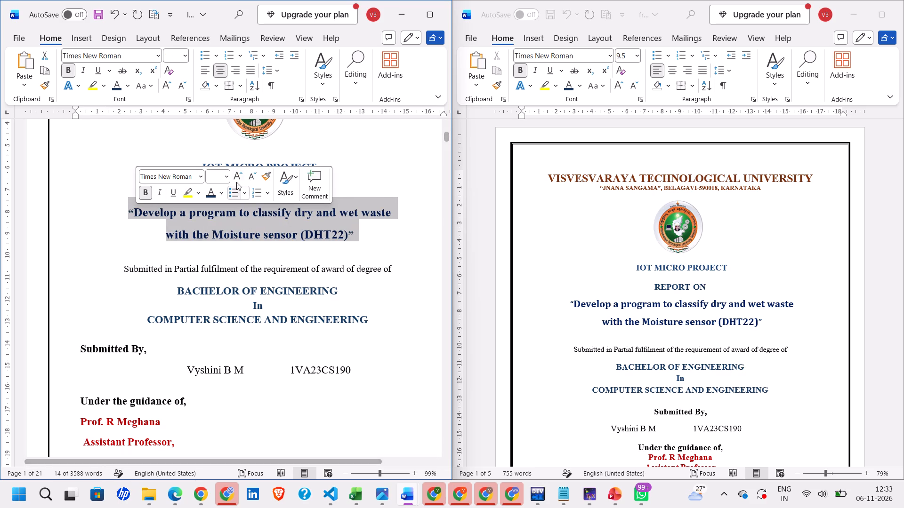
left_click(417, 297)
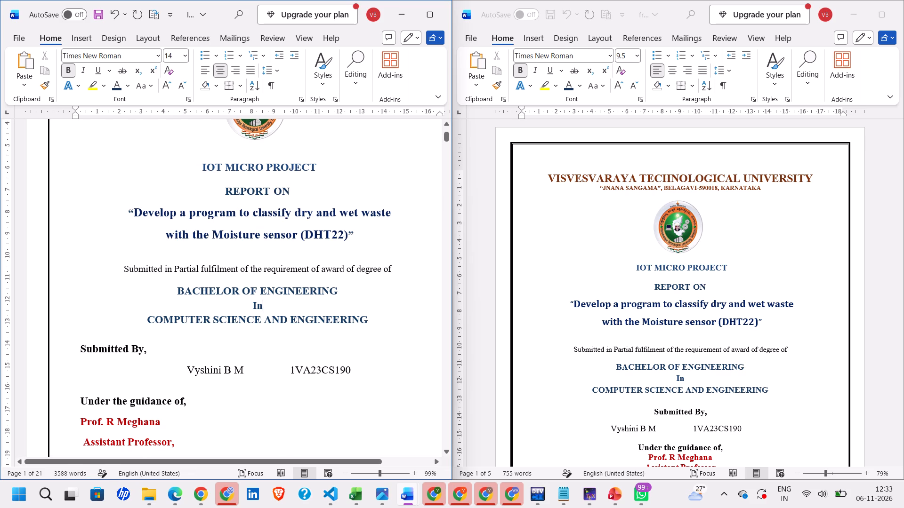
Center the "Submitted By," and "Under the guidance of," lines on the IOT report's cover page.
scroll(165, 309, "down", 1)
left_click(76, 286)
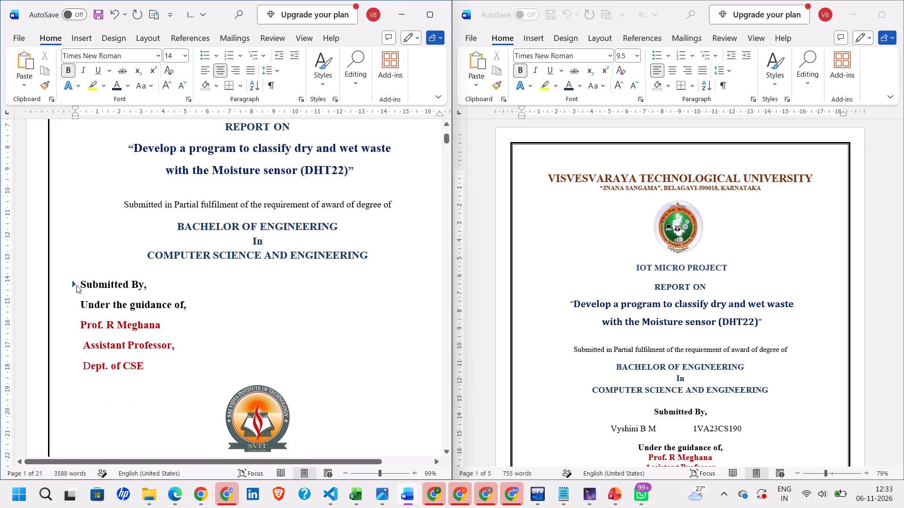
left_click(76, 285)
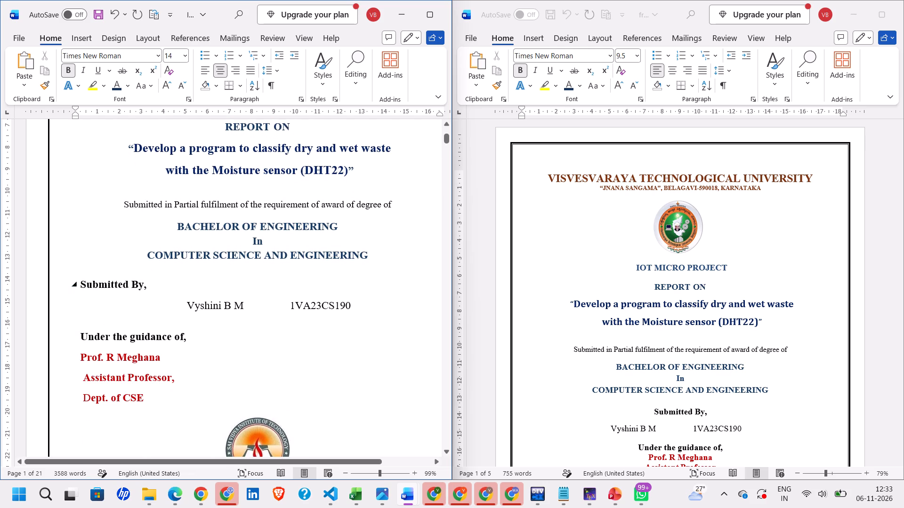
left_click(81, 284)
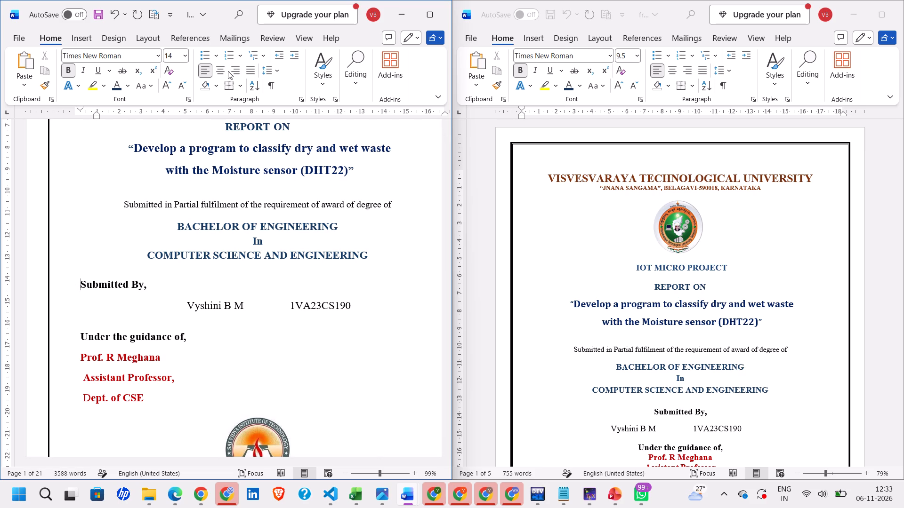
left_click(222, 72)
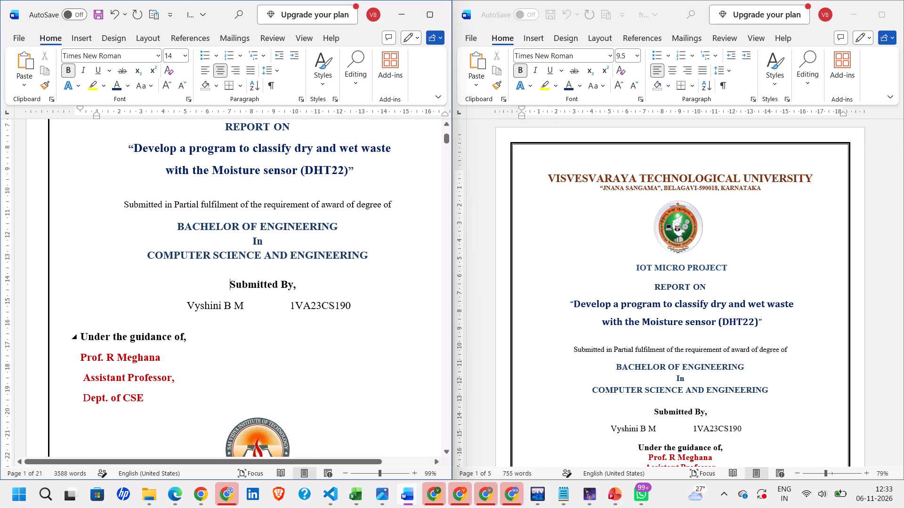
left_click(81, 335)
left_click(225, 71)
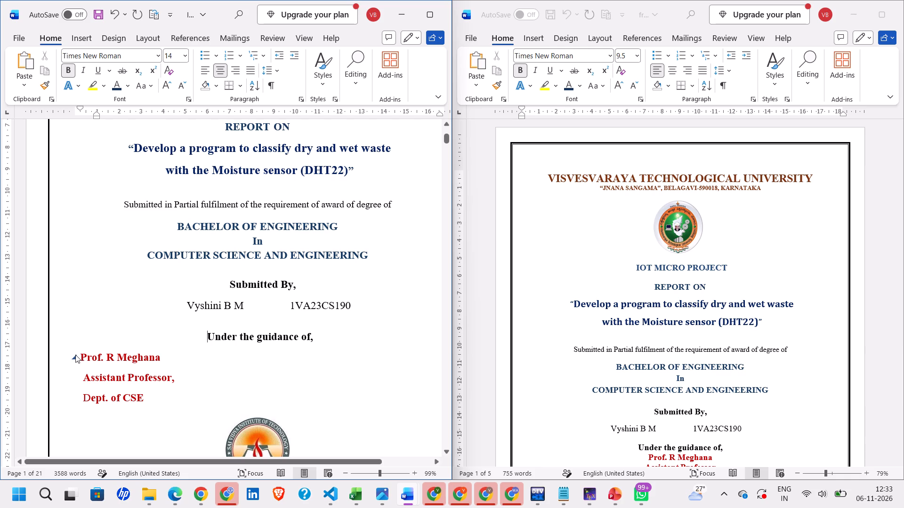
Center the guide's name, "Assistant Professor," and "Dept. of CSE" lines on the IOT report's cover page.
left_click_drag(82, 351, 155, 397)
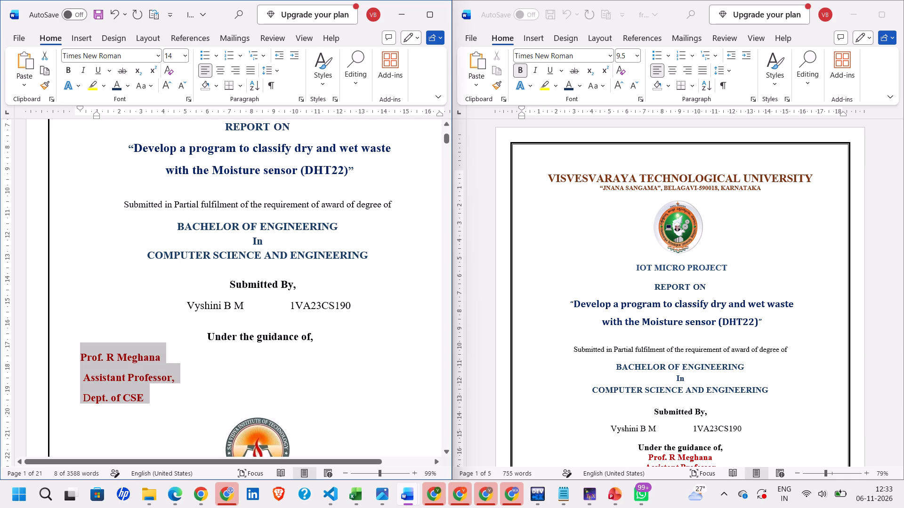
left_click(222, 75)
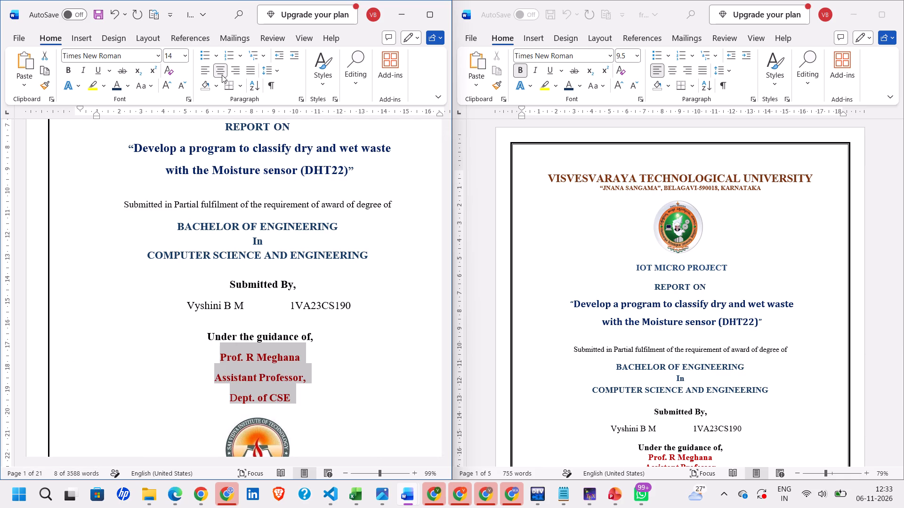
left_click(173, 394)
Left-align the "DEPARTMENT OF COMPUTER SCIENCE AND ENGINEERING" heading at the bottom of the IOT report's cover.
scroll(173, 394, "up", 1)
scroll(173, 394, "down", 1)
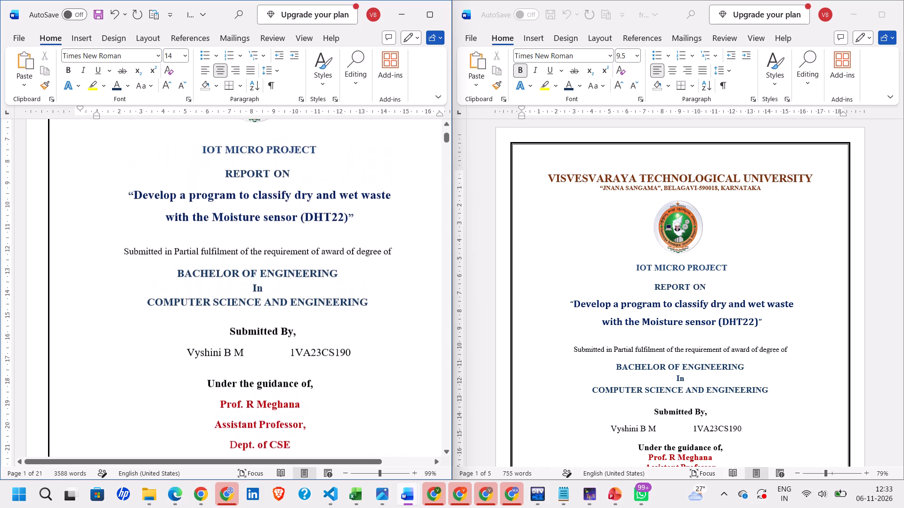
scroll(173, 394, "down", 1)
scroll(173, 394, "up", 1)
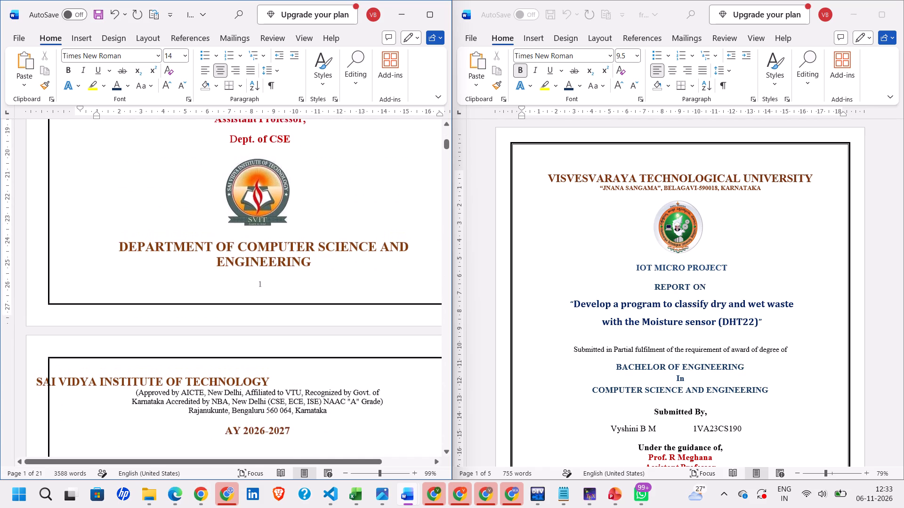
scroll(173, 394, "up", 1)
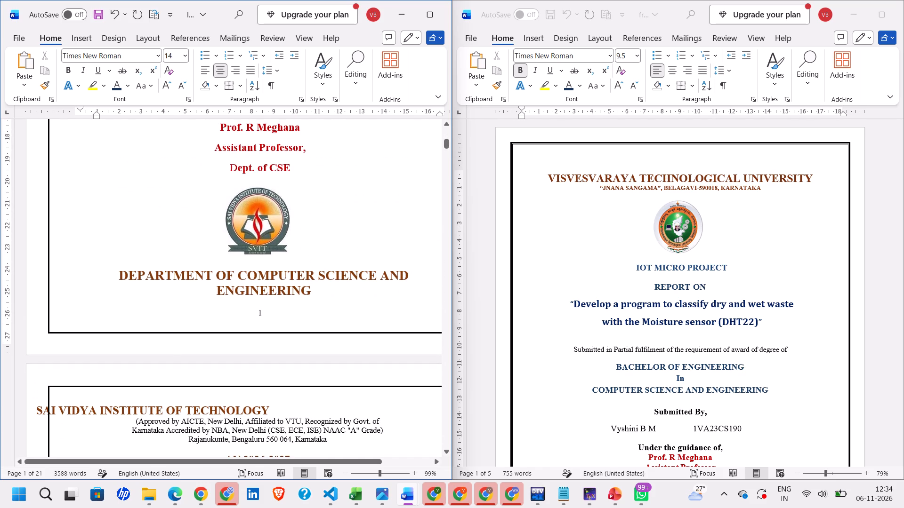
left_click(120, 277)
left_click(207, 67)
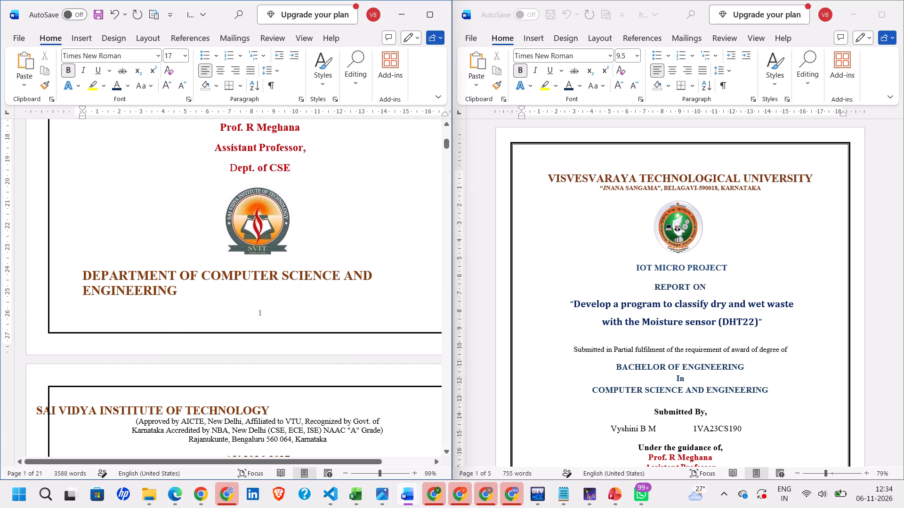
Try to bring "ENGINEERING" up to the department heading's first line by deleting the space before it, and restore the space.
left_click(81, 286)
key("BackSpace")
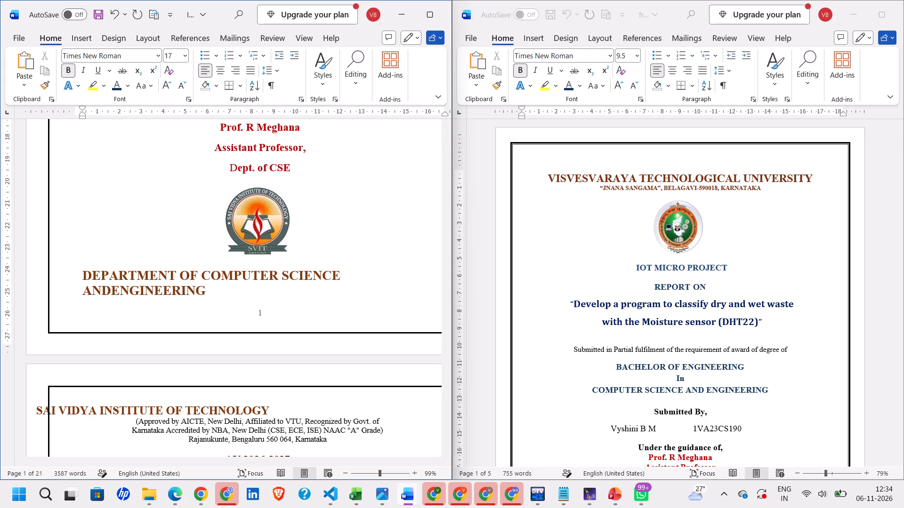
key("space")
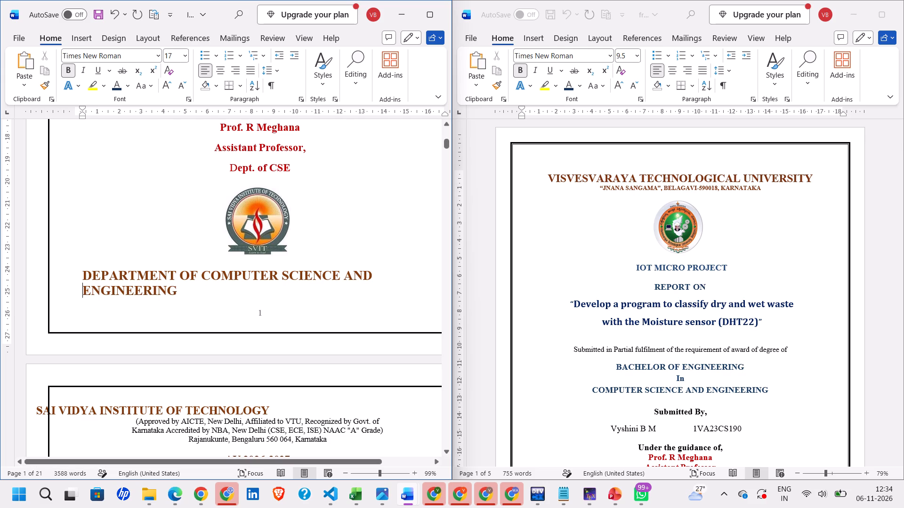
Compare the font size and alignment of the department heading in front-1.docx with those in the IOT report.
scroll(603, 344, "down", 2)
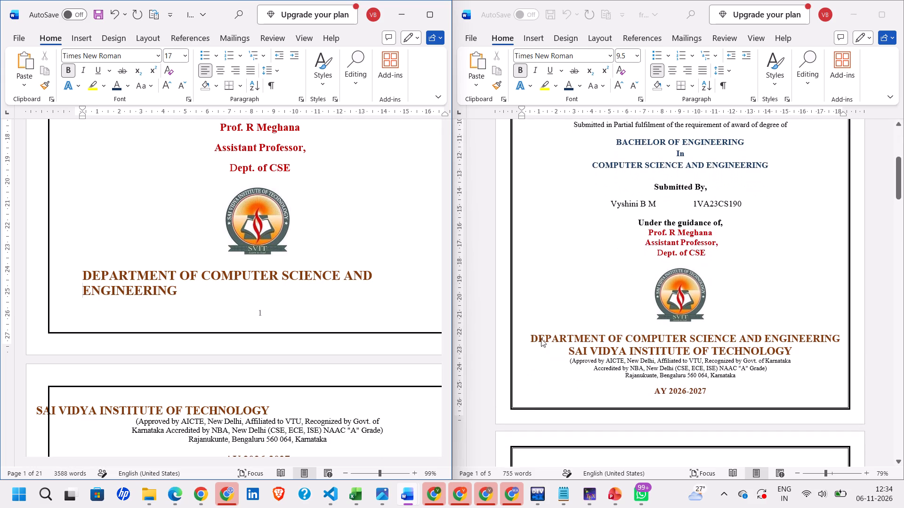
left_click_drag(533, 333, 615, 336)
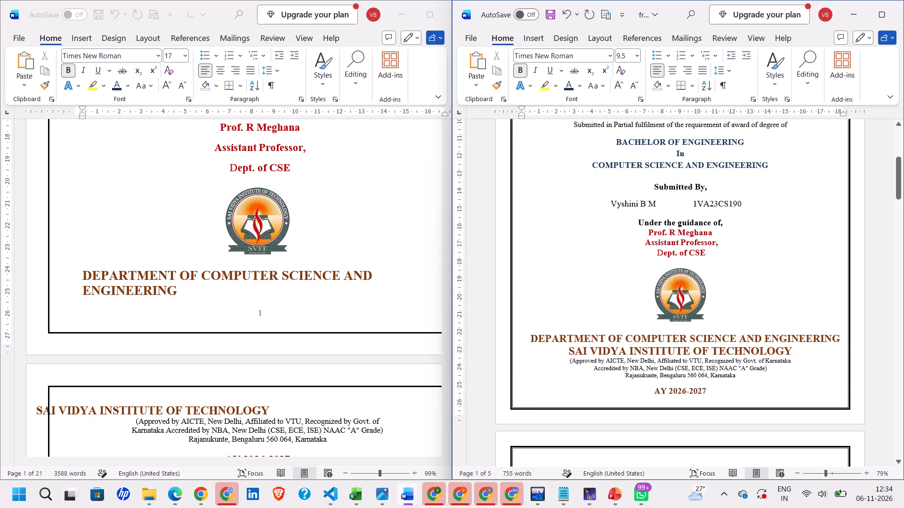
left_click_drag(531, 339, 628, 339)
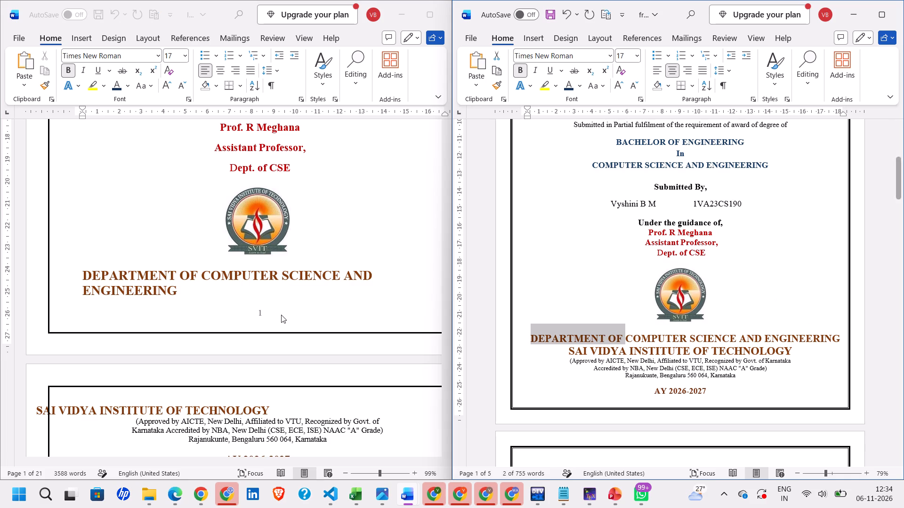
left_click(86, 279)
left_click_drag(81, 269, 165, 293)
left_click(213, 300)
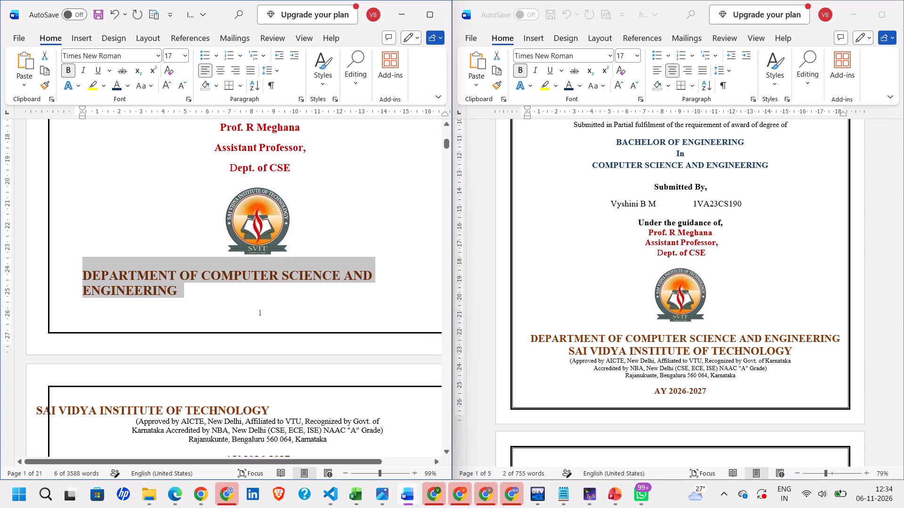
Decrease the left indent of the IOT report's department heading.
left_click(81, 273)
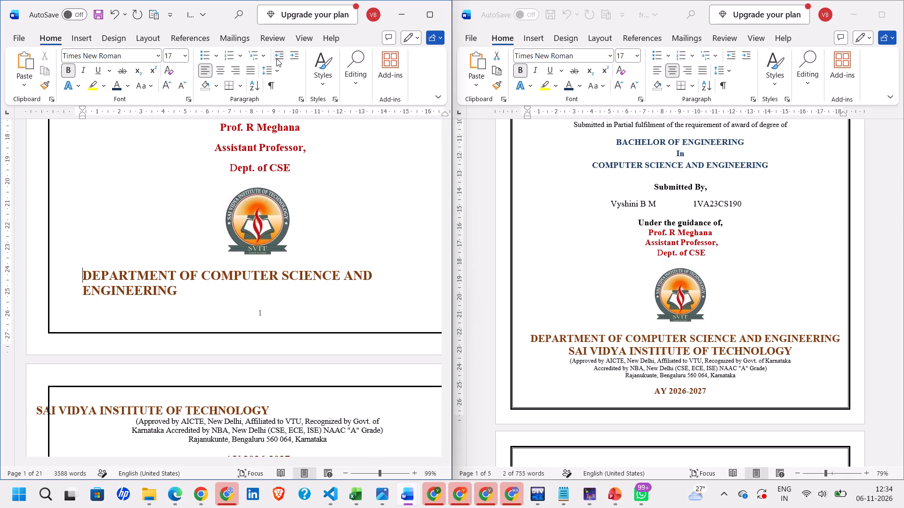
left_click(276, 58)
left_click(276, 58)
left_click(276, 58)
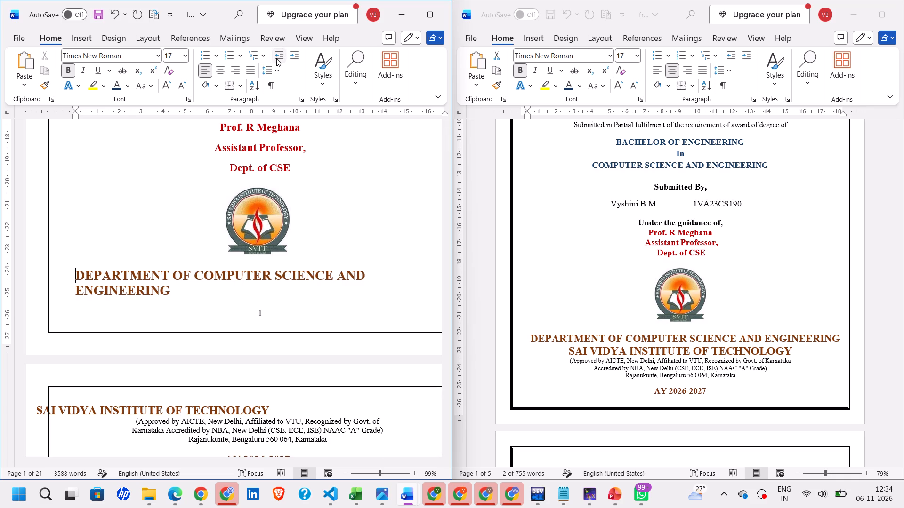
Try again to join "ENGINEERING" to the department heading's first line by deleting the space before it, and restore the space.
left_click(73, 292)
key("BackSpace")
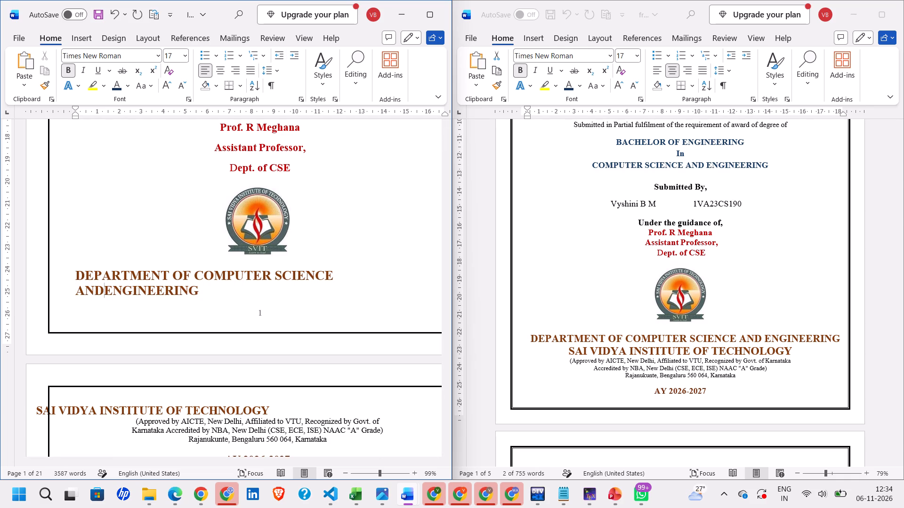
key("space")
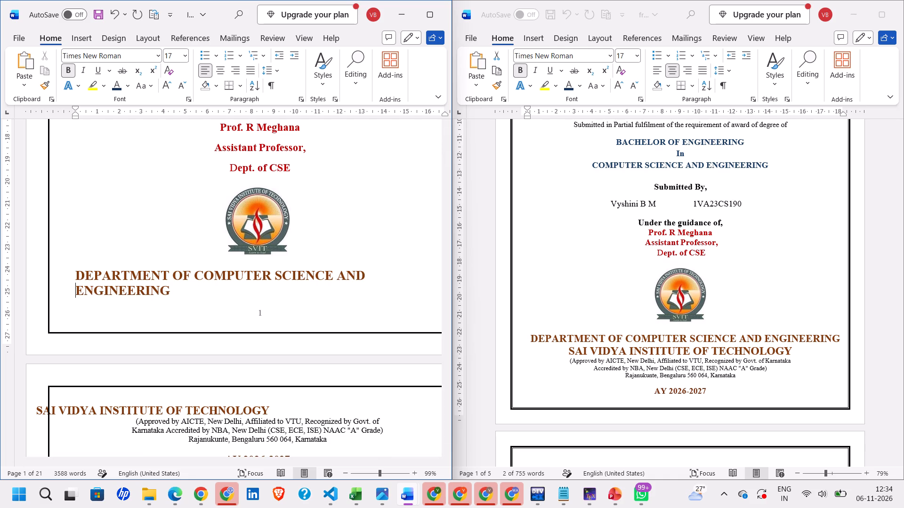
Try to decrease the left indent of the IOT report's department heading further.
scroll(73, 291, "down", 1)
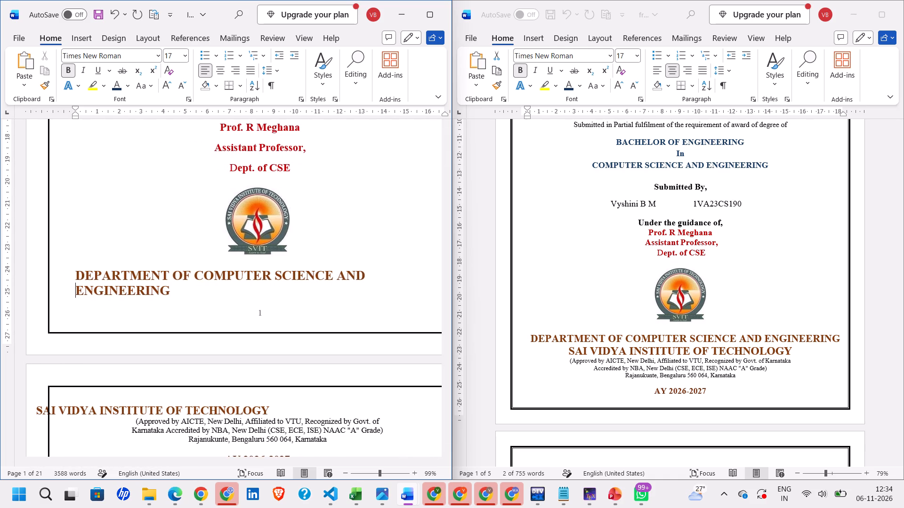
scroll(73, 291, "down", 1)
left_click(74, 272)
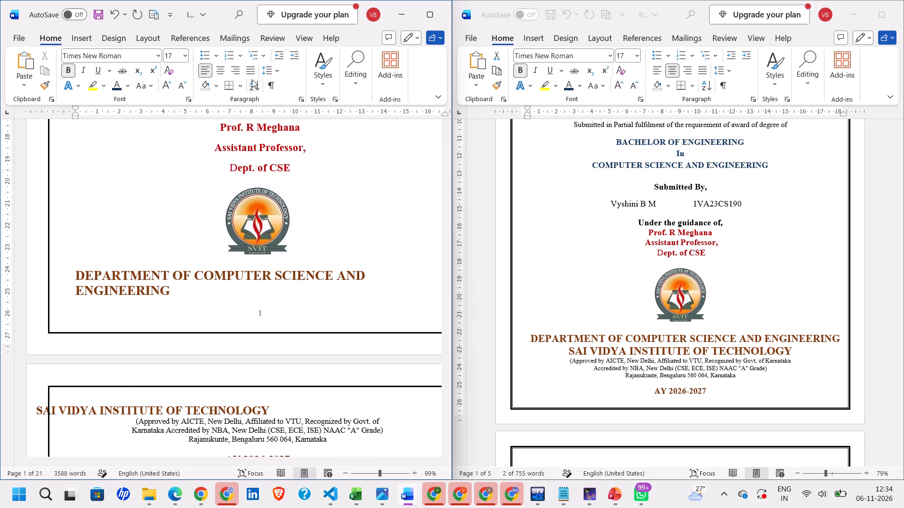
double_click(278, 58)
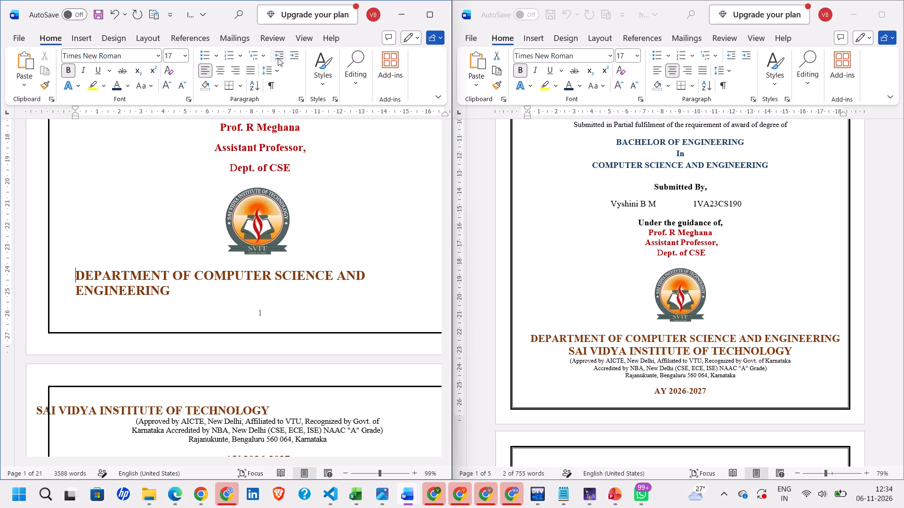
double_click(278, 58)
Reduce the font size of the IOT report's whole department heading to 16.
left_click_drag(174, 295, 93, 266)
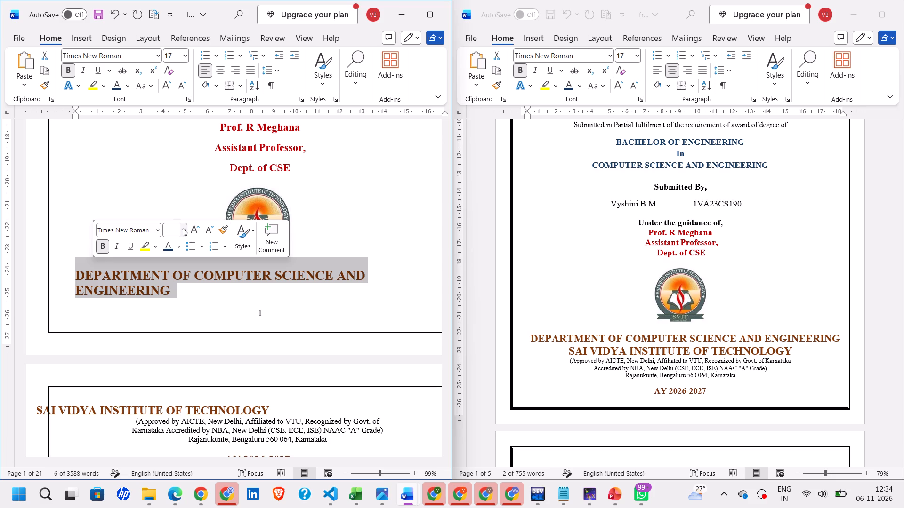
left_click(206, 230)
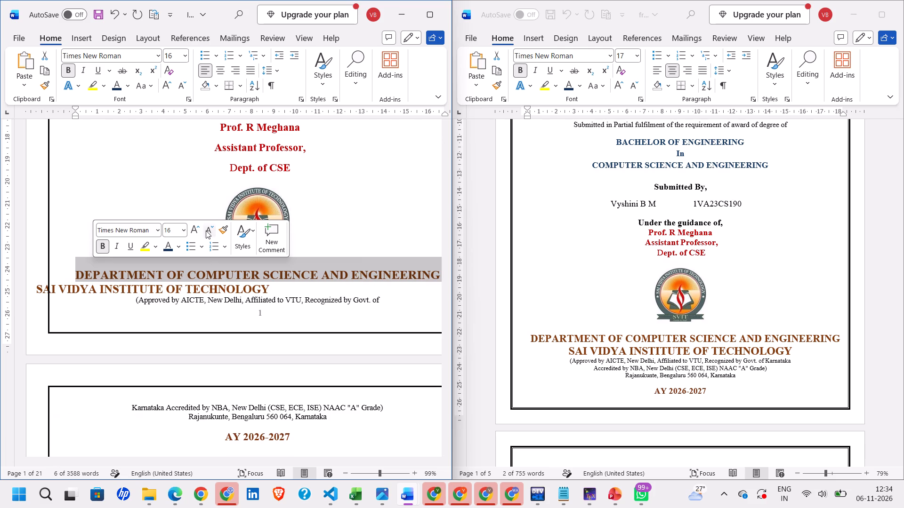
Centre the "SAI VIDYA INSTITUTE OF TECHNOLOGY" line below the department heading.
left_click(40, 286)
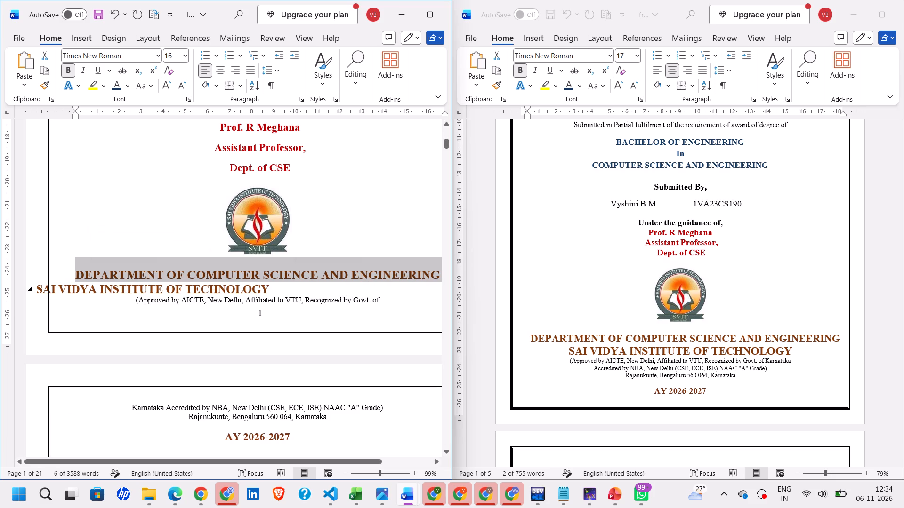
key("Left")
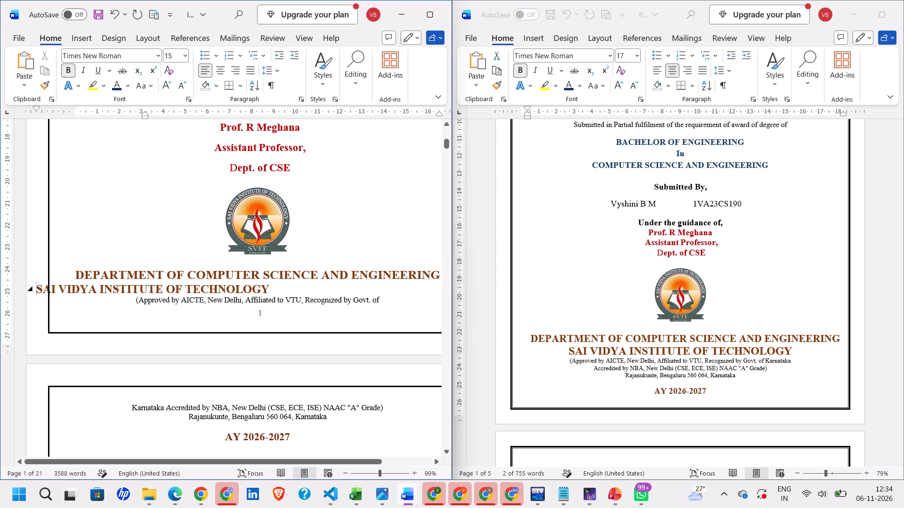
left_click(224, 70)
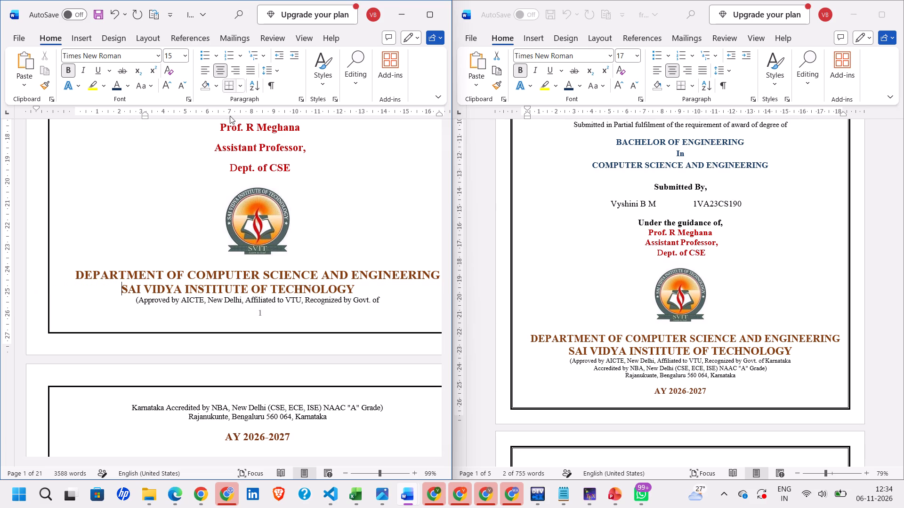
Shrink the institute logo above the department heading on the IOT report's cover and nudge it slightly upward.
scroll(259, 322, "left", 1)
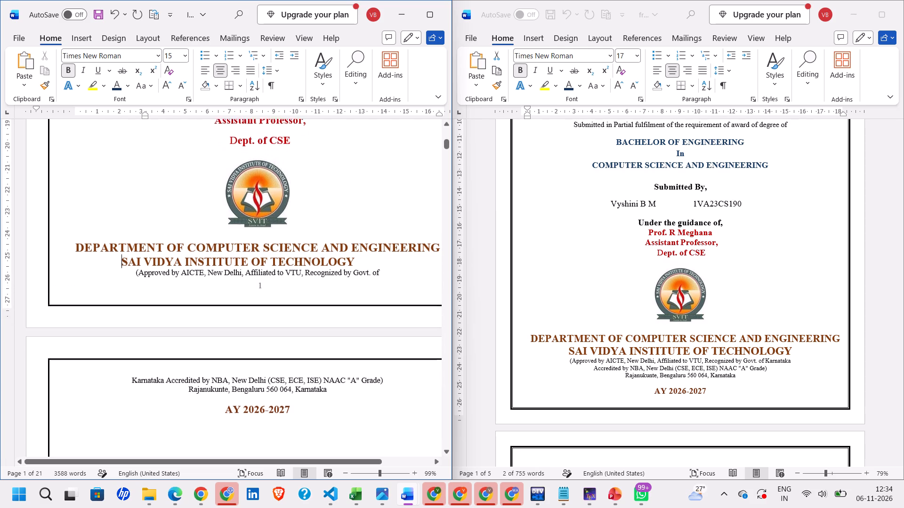
scroll(259, 322, "left", 2)
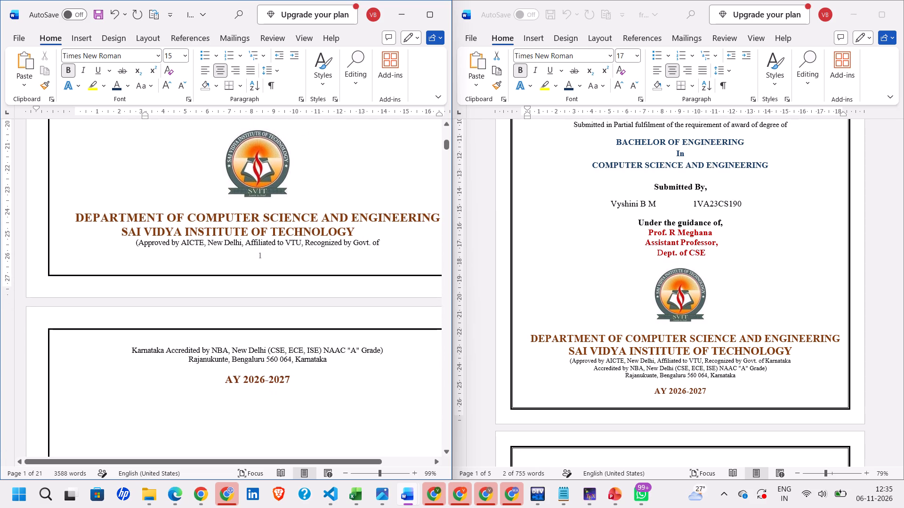
scroll(259, 322, "left", 1)
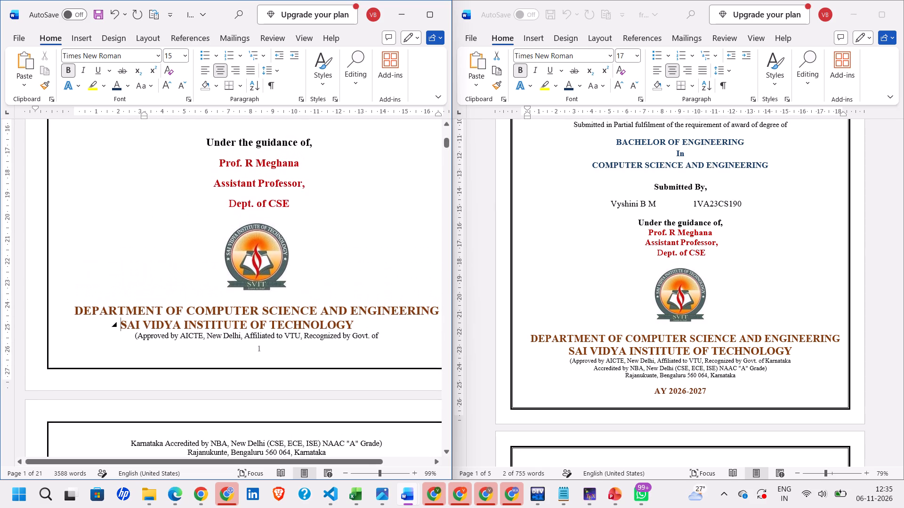
left_click(253, 245)
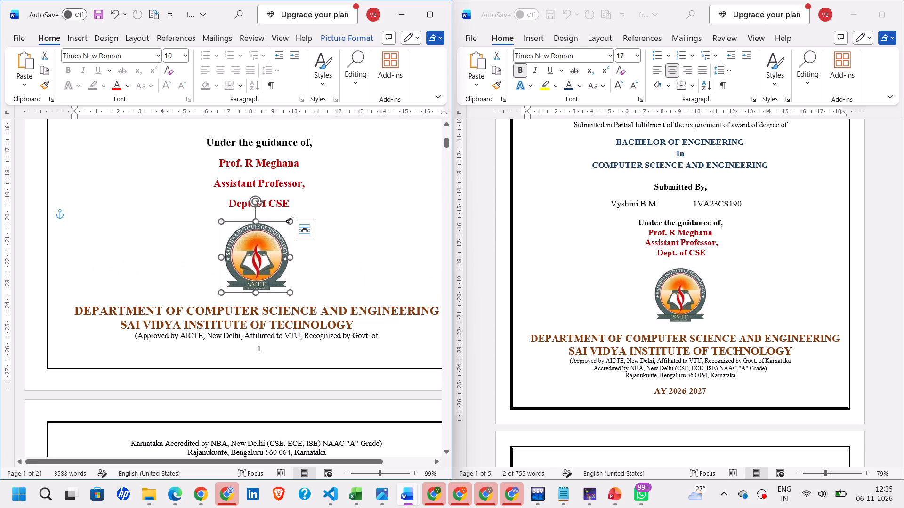
left_click_drag(290, 219, 279, 232)
left_click_drag(234, 263, 234, 256)
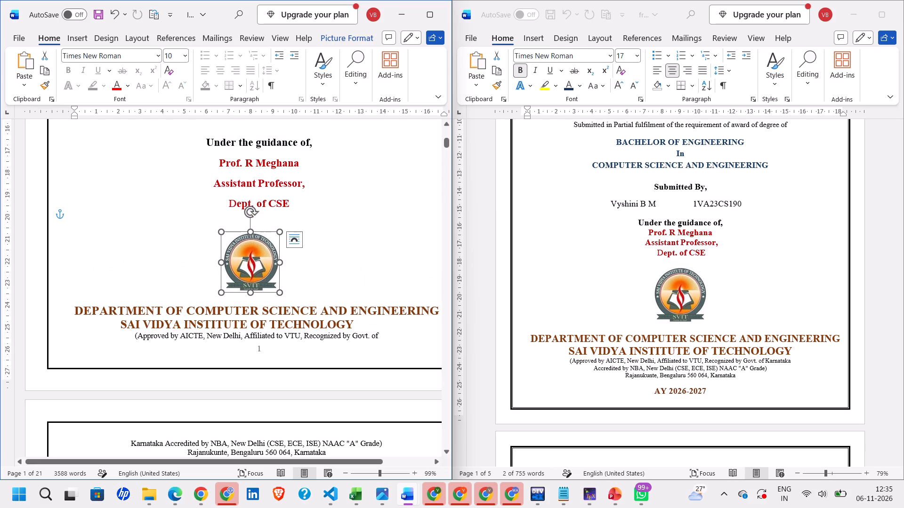
Move the institute logo up directly below "Dept. of CSE" and remove the blank line above the department heading on the IOT report's cover.
left_click_drag(234, 256, 240, 246)
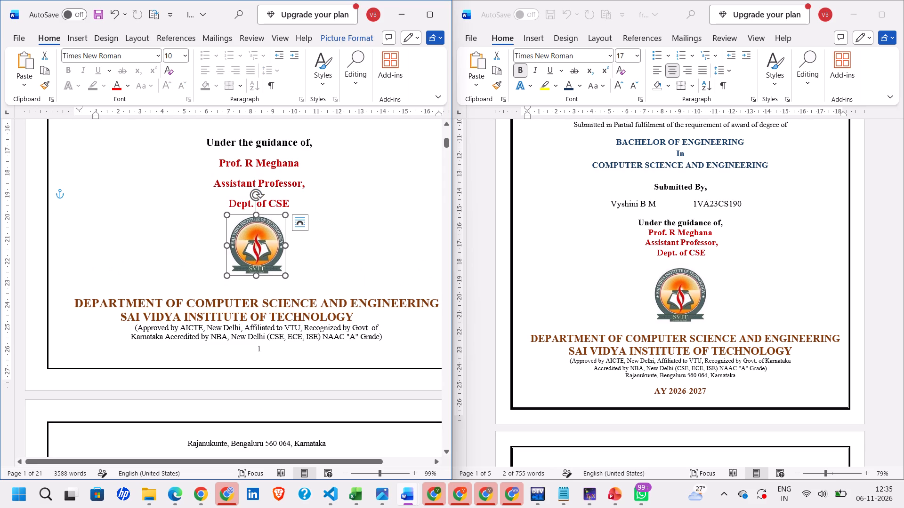
double_click(121, 288)
left_click(72, 294)
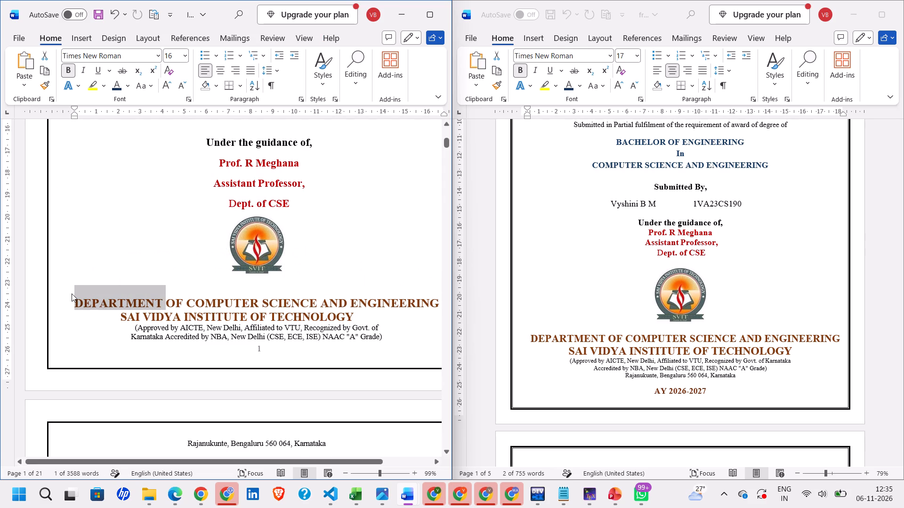
key("BackSpace")
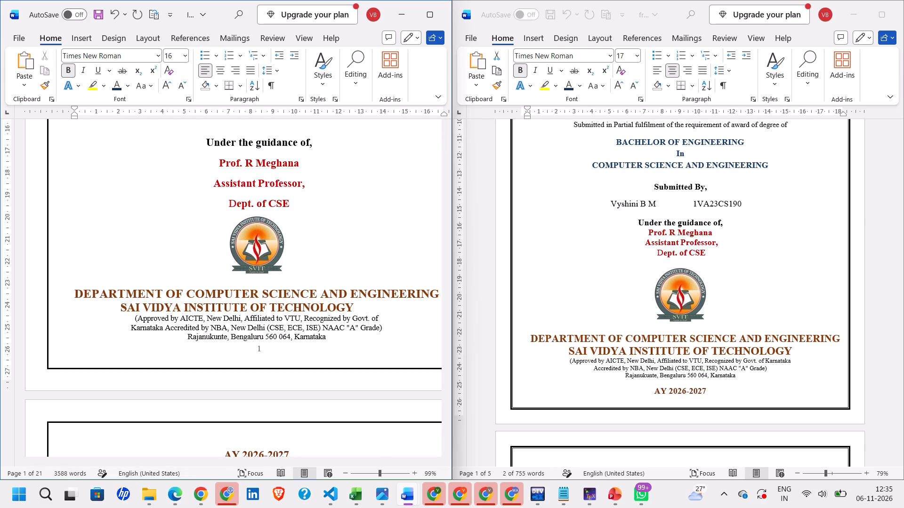
Reduce the height of the university emblem at the top of the IOT report's cover and widen it slightly.
scroll(118, 234, "up", 3)
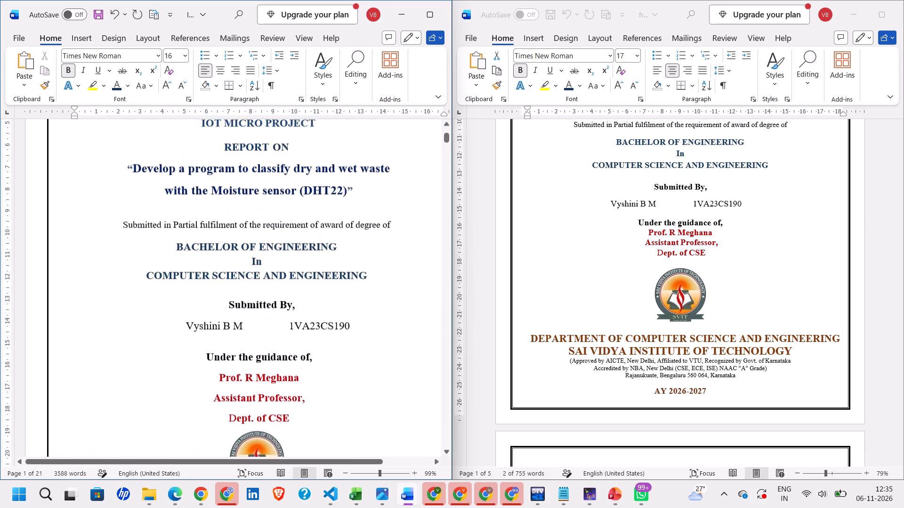
scroll(118, 234, "up", 2)
left_click(256, 232)
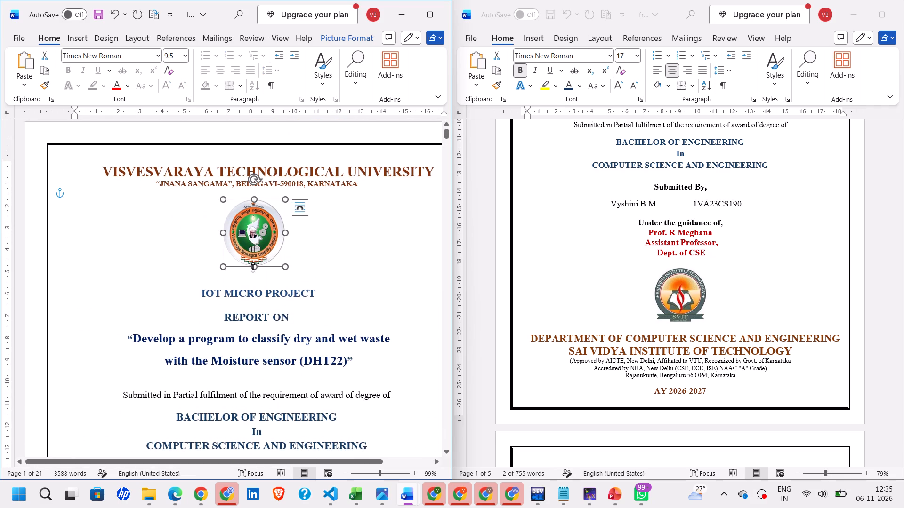
left_click_drag(253, 267, 252, 254)
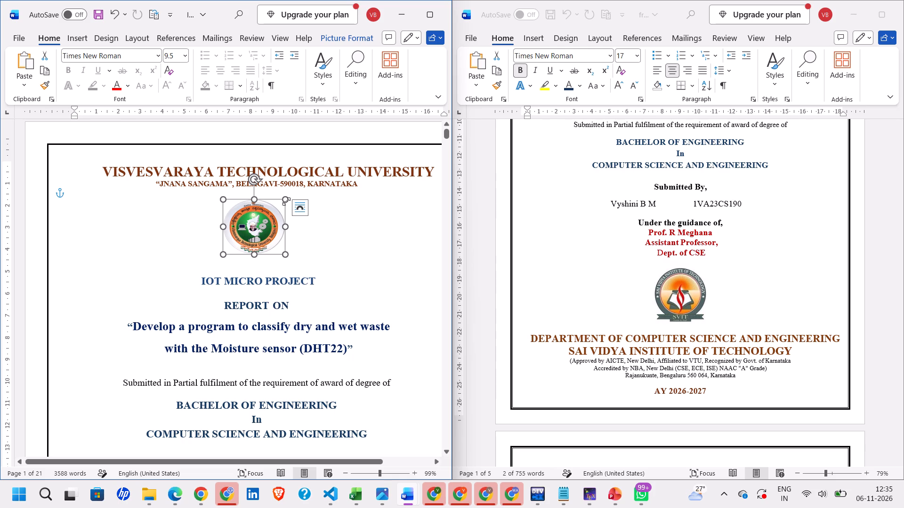
left_click_drag(285, 227, 291, 228)
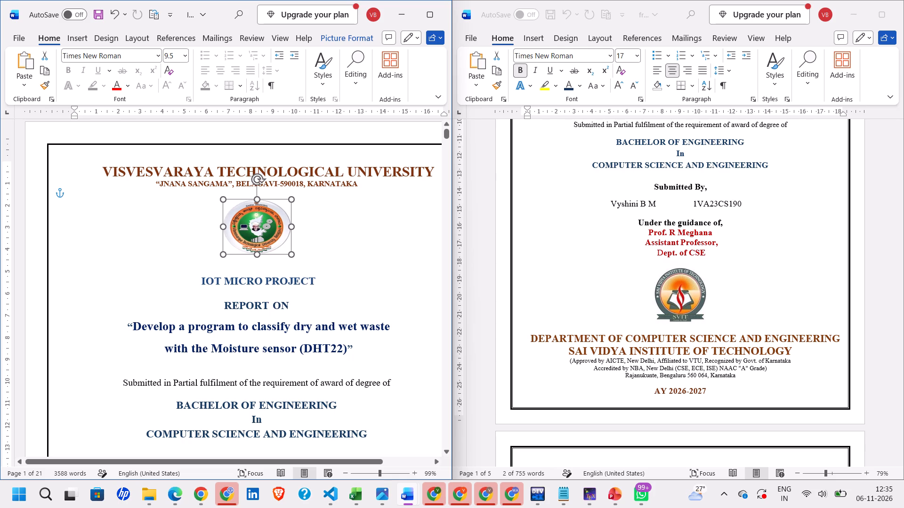
left_click(291, 228)
Tighten the gap between the university emblem and the "IOT MICRO PROJECT" line by replacing the blank paragraph with a smaller one.
left_click(184, 265)
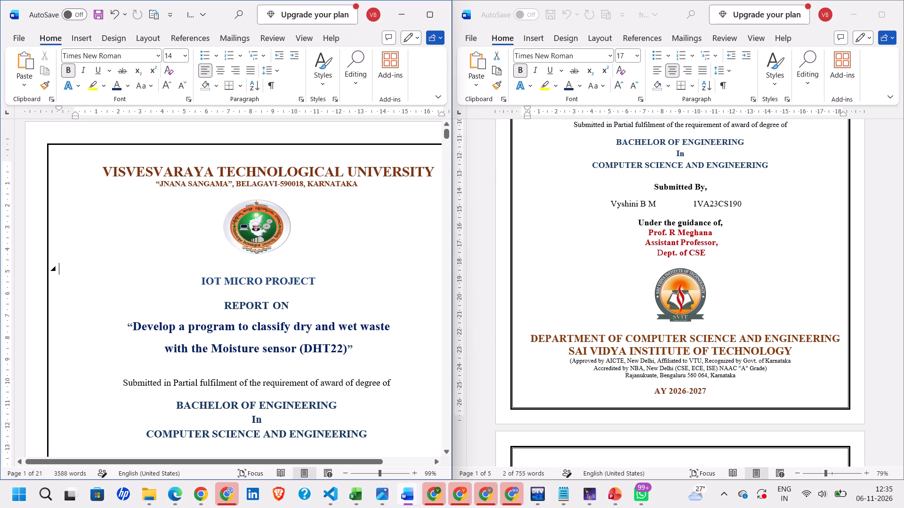
left_click(190, 276)
key("BackSpace")
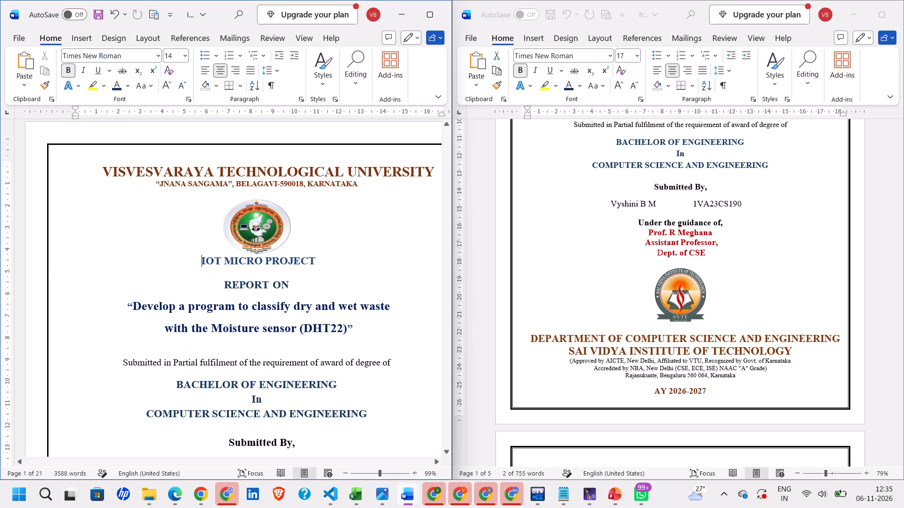
key("Return")
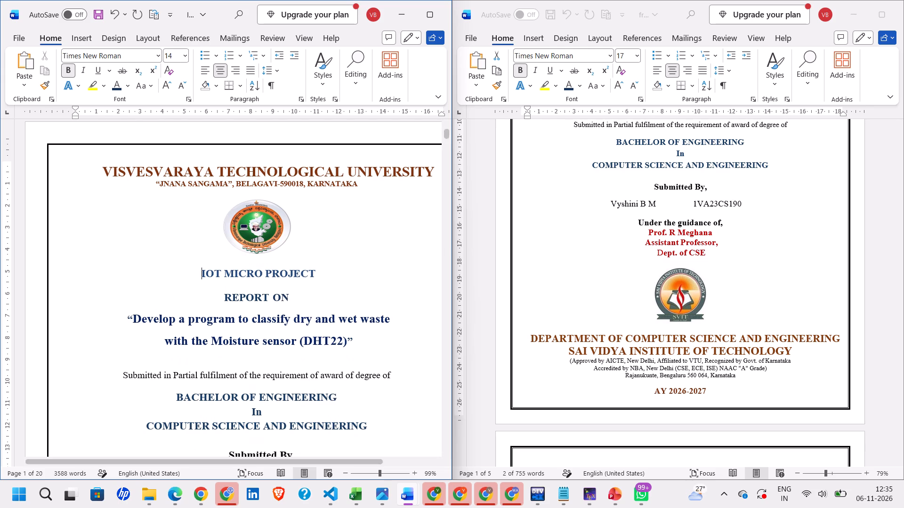